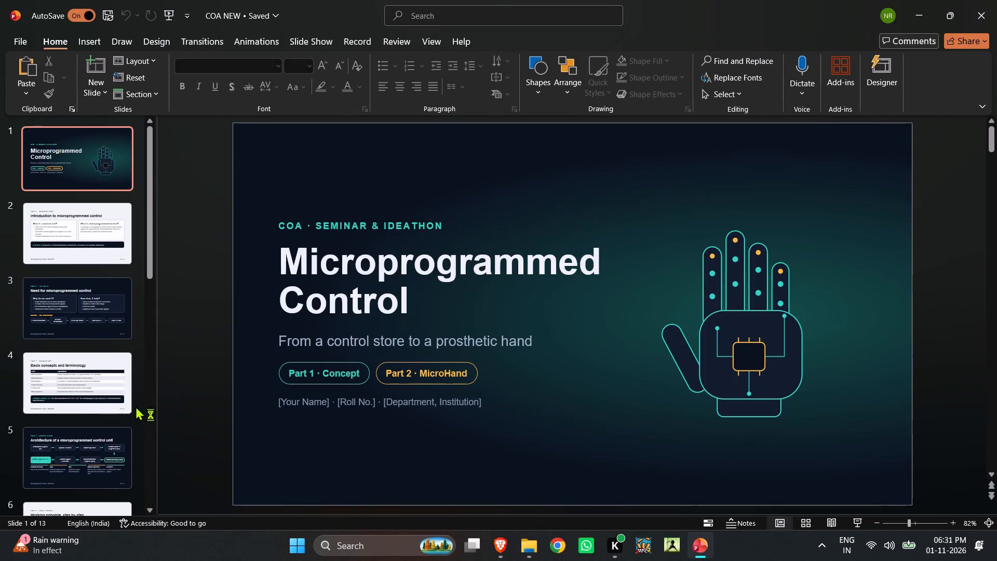
On the title slide, copy the name and roll number placeholders and delete the "[Department, Institution]" placeholder.
{"action": "scroll", "coordinate": [258, 326], "scroll_direction": "down", "scroll_amount": 20}
{"action": "scroll", "coordinate": [258, 326], "scroll_direction": "down", "scroll_amount": 10}
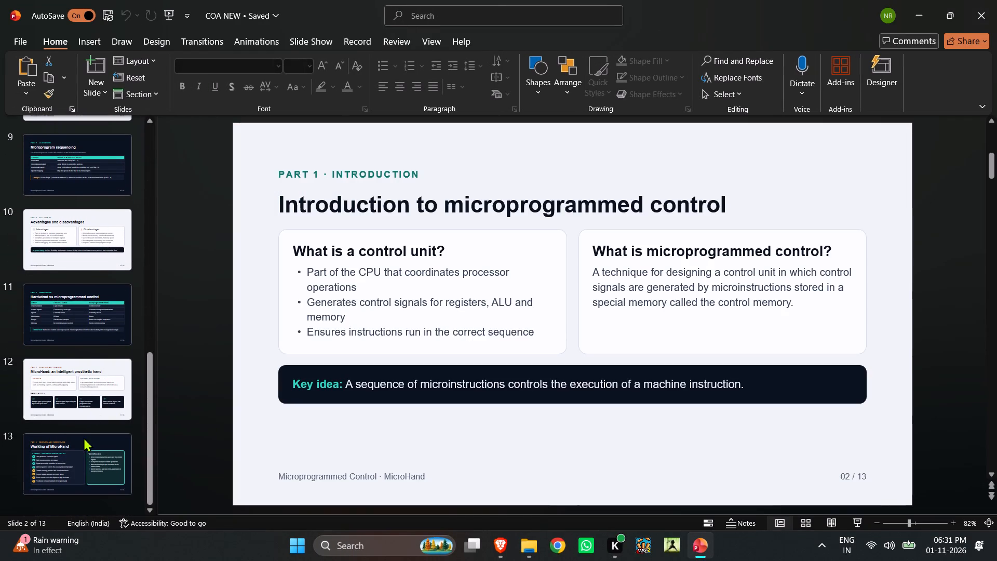
{"action": "left_click", "coordinate": [79, 447]}
{"action": "scroll", "coordinate": [25, 290], "scroll_direction": "up", "scroll_amount": 20}
{"action": "scroll", "coordinate": [25, 290], "scroll_direction": "up", "scroll_amount": 3}
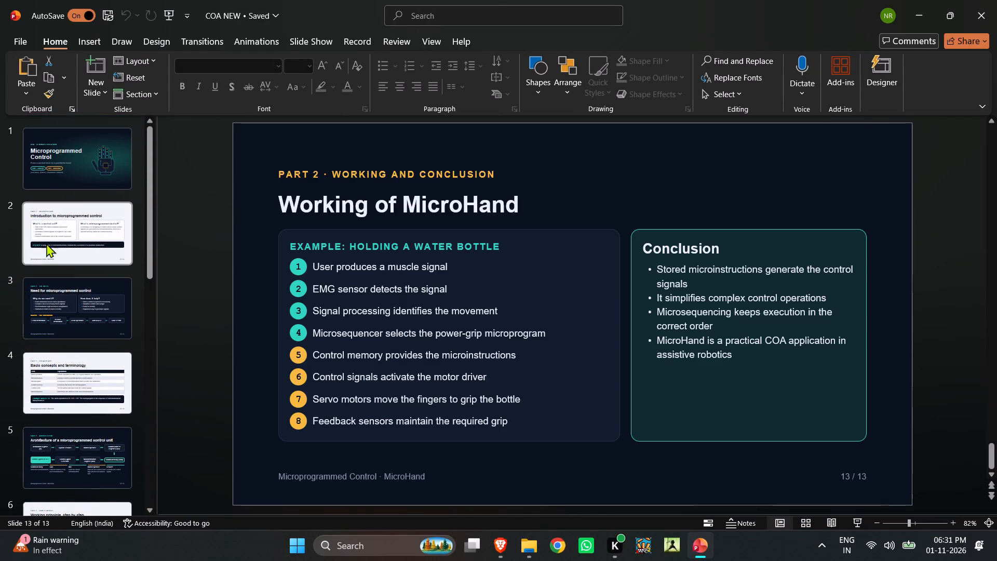
{"action": "left_click", "coordinate": [75, 172]}
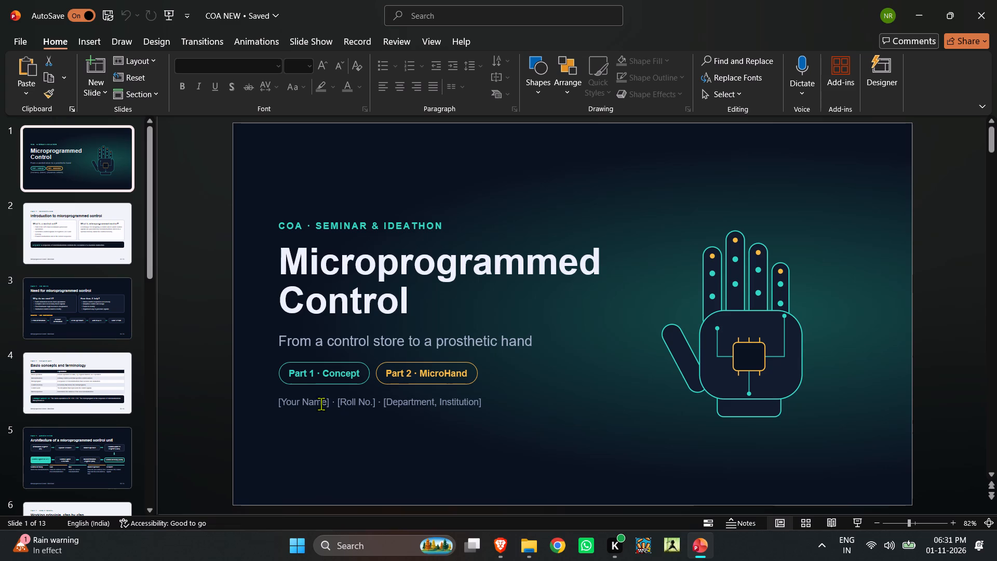
{"action": "left_click_drag", "start_coordinate": [281, 401], "coordinate": [339, 408]}
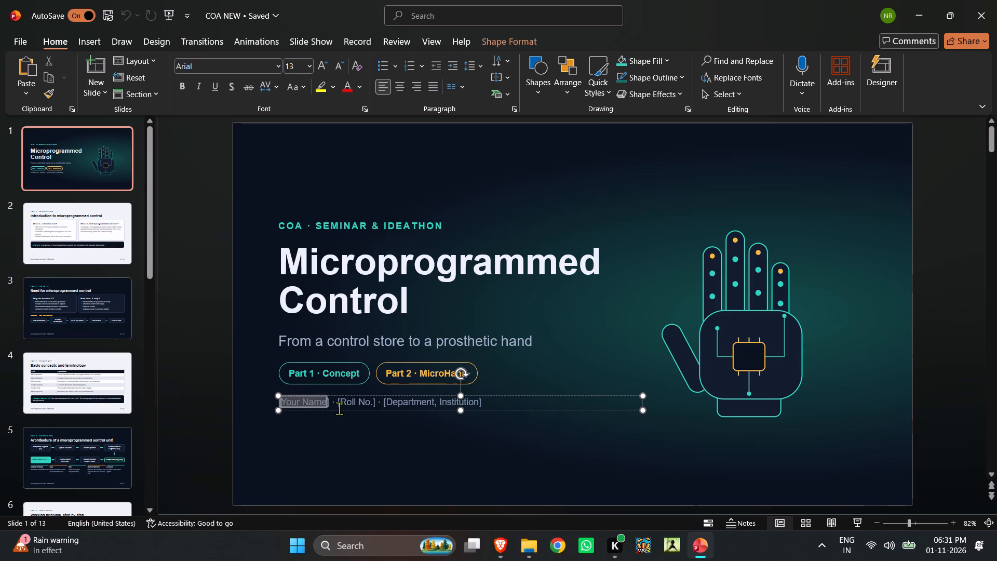
{"action": "left_click_drag", "start_coordinate": [339, 408], "coordinate": [375, 404]}
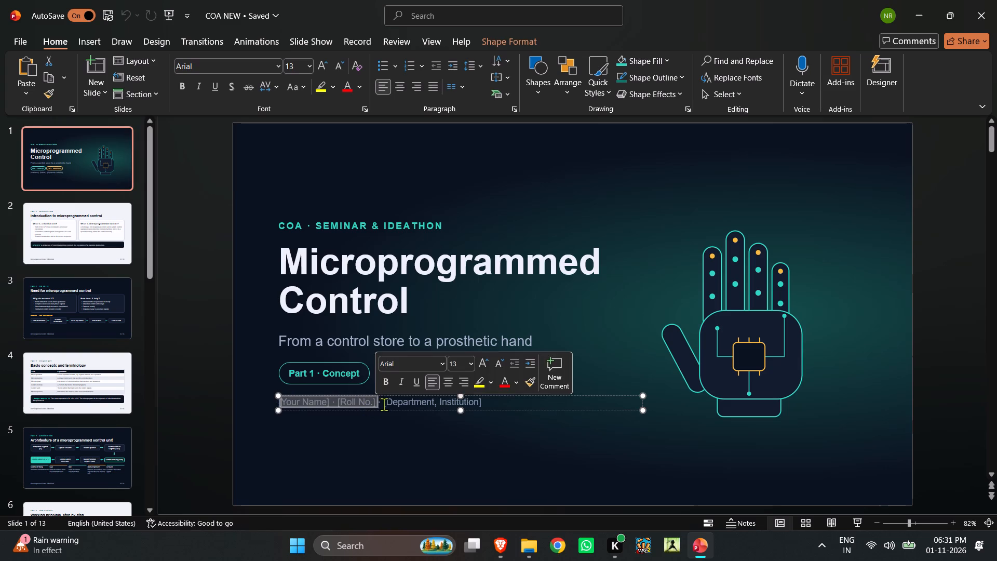
{"action": "key", "text": "ctrl+c"}
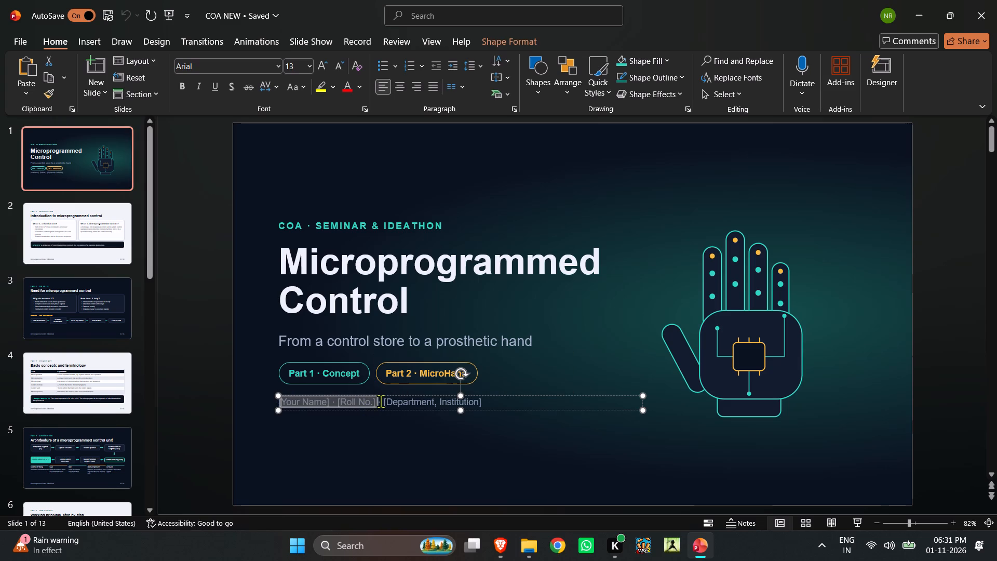
{"action": "left_click_drag", "start_coordinate": [381, 401], "coordinate": [495, 399]}
{"action": "key", "text": "BackSpace"}
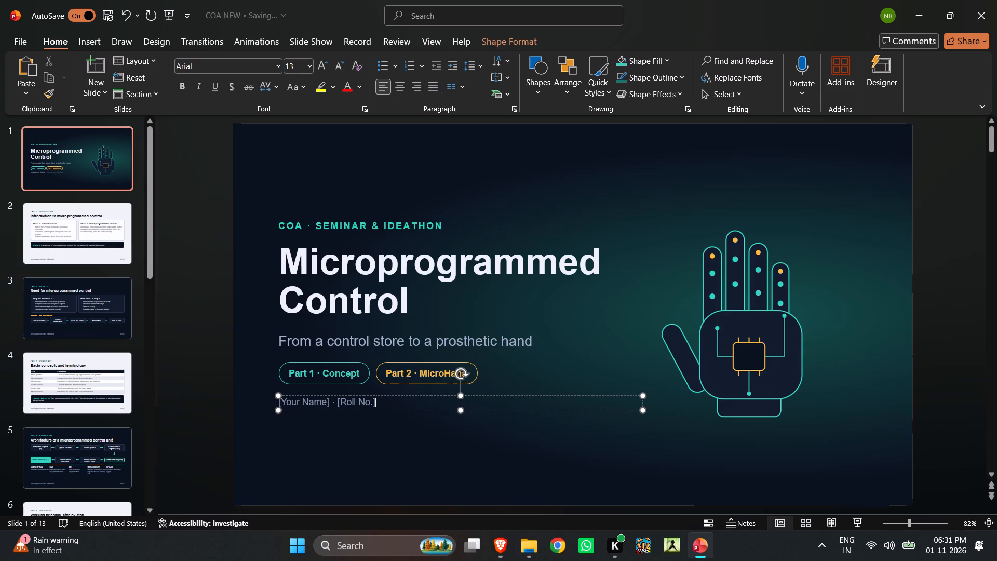
Extend the name and roll number text box on the title slide down to the slide's lower edge.
{"action": "key", "text": "shift+Return"}
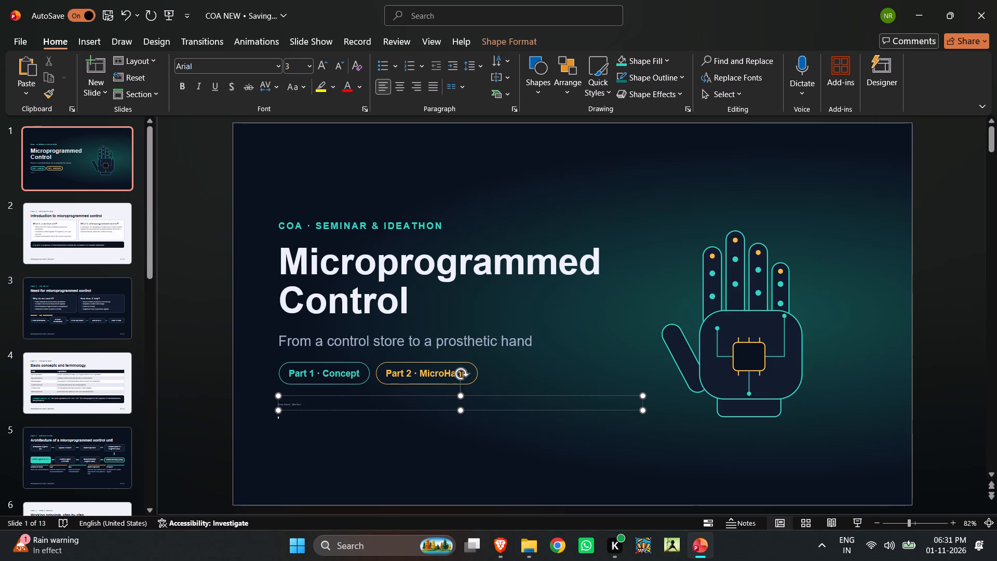
{"action": "key", "text": "BackSpace"}
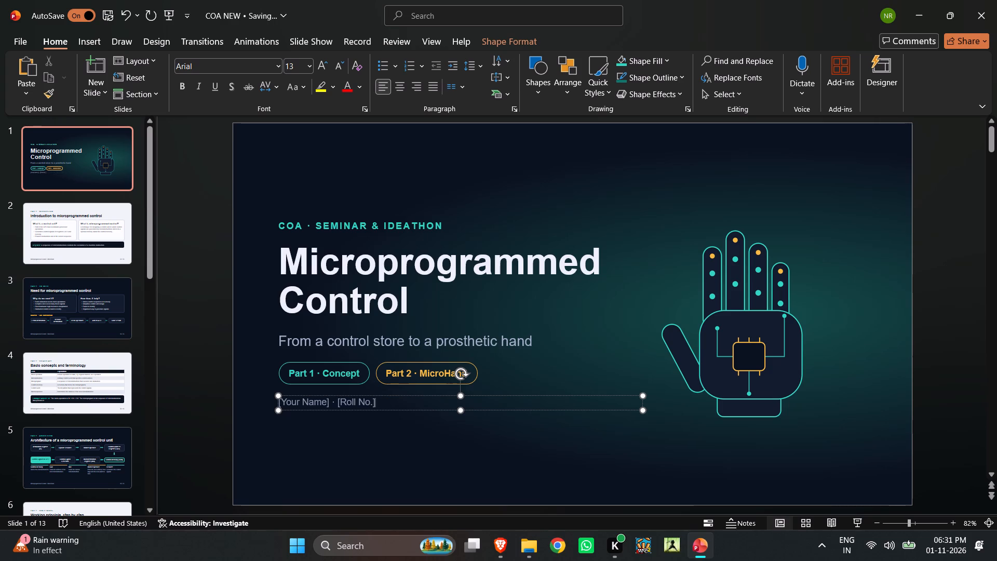
{"action": "left_click_drag", "start_coordinate": [462, 411], "coordinate": [446, 503]}
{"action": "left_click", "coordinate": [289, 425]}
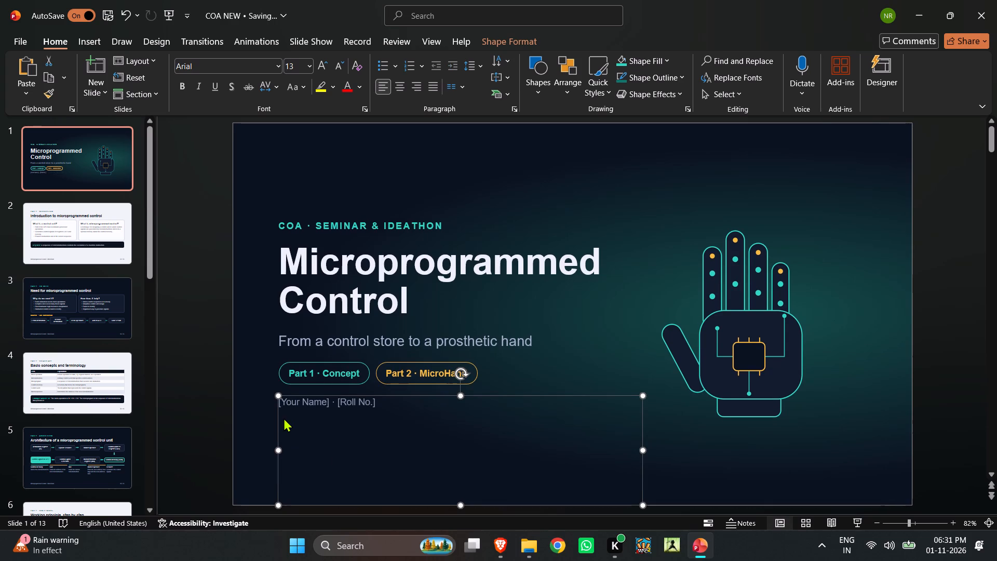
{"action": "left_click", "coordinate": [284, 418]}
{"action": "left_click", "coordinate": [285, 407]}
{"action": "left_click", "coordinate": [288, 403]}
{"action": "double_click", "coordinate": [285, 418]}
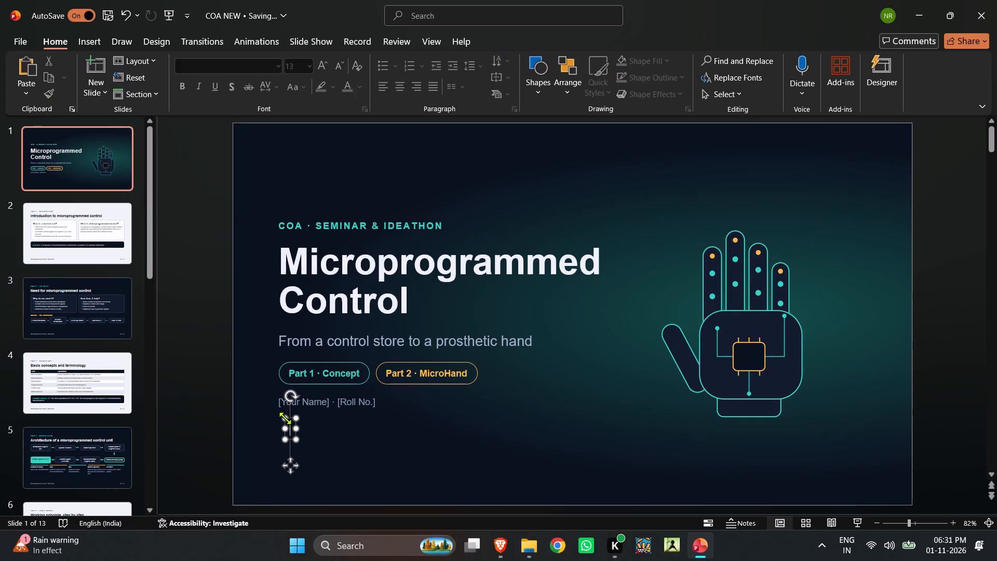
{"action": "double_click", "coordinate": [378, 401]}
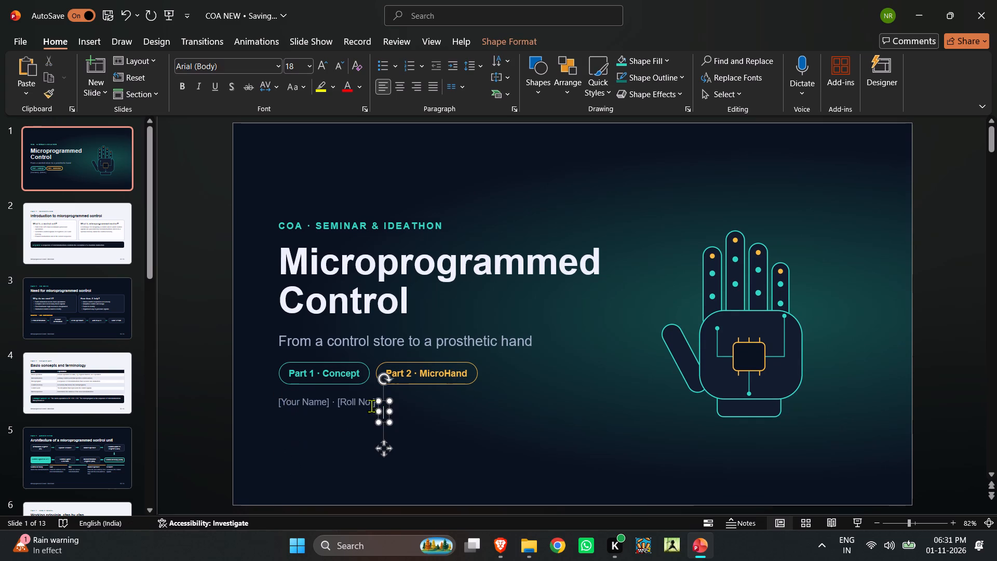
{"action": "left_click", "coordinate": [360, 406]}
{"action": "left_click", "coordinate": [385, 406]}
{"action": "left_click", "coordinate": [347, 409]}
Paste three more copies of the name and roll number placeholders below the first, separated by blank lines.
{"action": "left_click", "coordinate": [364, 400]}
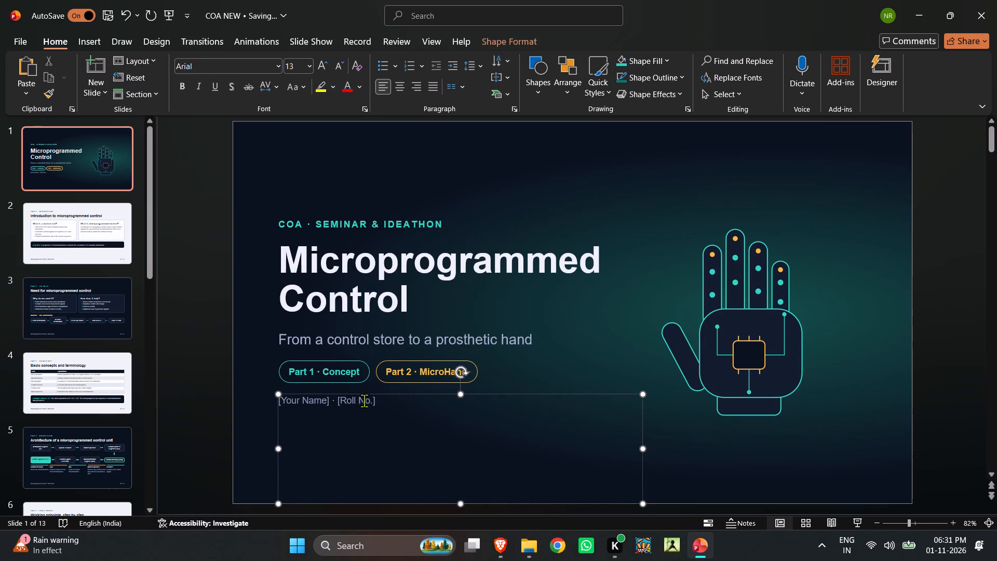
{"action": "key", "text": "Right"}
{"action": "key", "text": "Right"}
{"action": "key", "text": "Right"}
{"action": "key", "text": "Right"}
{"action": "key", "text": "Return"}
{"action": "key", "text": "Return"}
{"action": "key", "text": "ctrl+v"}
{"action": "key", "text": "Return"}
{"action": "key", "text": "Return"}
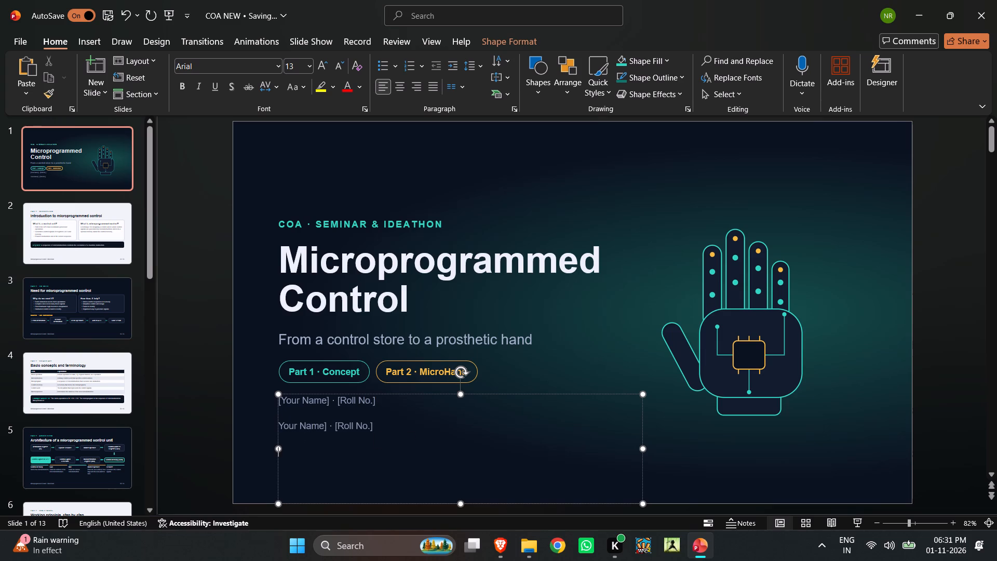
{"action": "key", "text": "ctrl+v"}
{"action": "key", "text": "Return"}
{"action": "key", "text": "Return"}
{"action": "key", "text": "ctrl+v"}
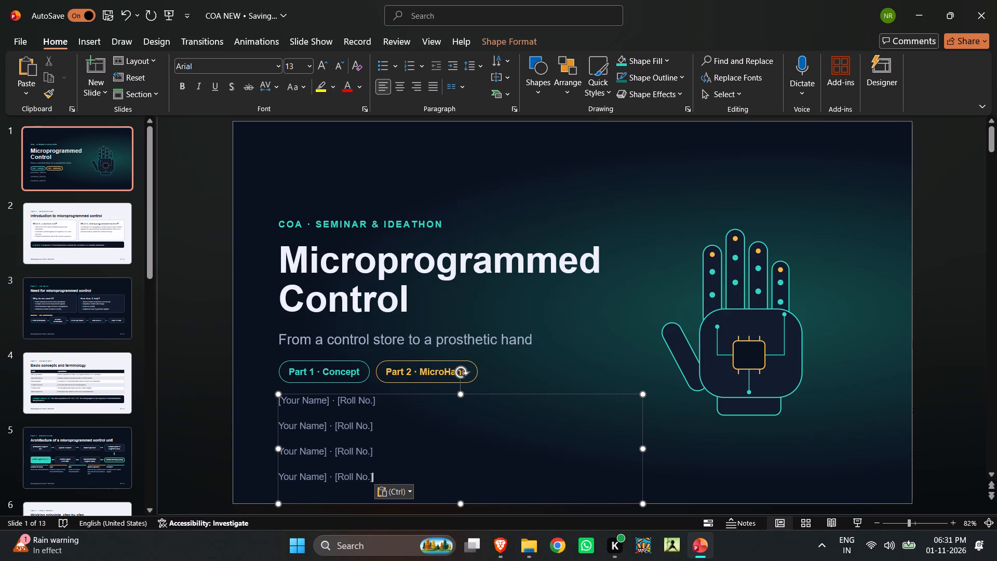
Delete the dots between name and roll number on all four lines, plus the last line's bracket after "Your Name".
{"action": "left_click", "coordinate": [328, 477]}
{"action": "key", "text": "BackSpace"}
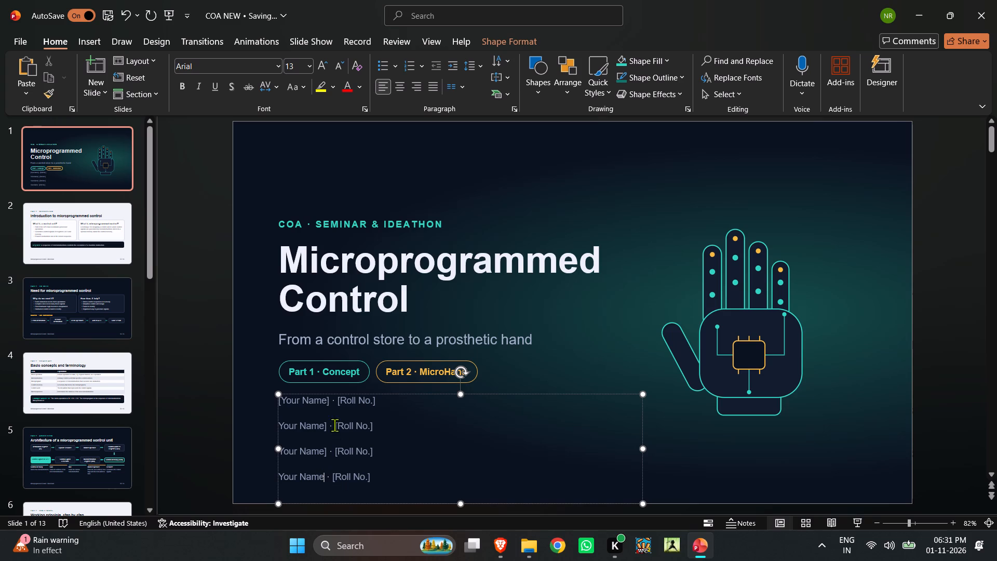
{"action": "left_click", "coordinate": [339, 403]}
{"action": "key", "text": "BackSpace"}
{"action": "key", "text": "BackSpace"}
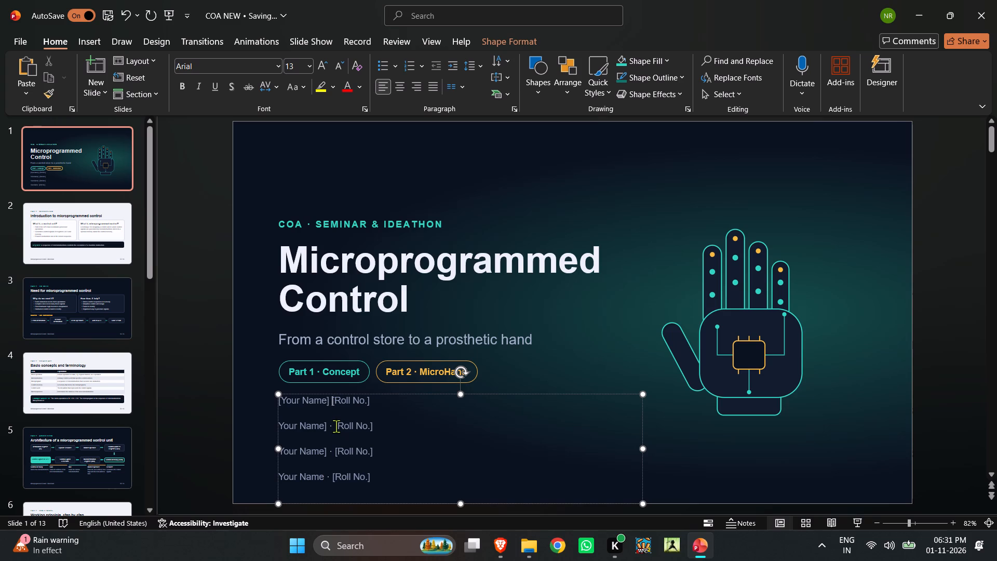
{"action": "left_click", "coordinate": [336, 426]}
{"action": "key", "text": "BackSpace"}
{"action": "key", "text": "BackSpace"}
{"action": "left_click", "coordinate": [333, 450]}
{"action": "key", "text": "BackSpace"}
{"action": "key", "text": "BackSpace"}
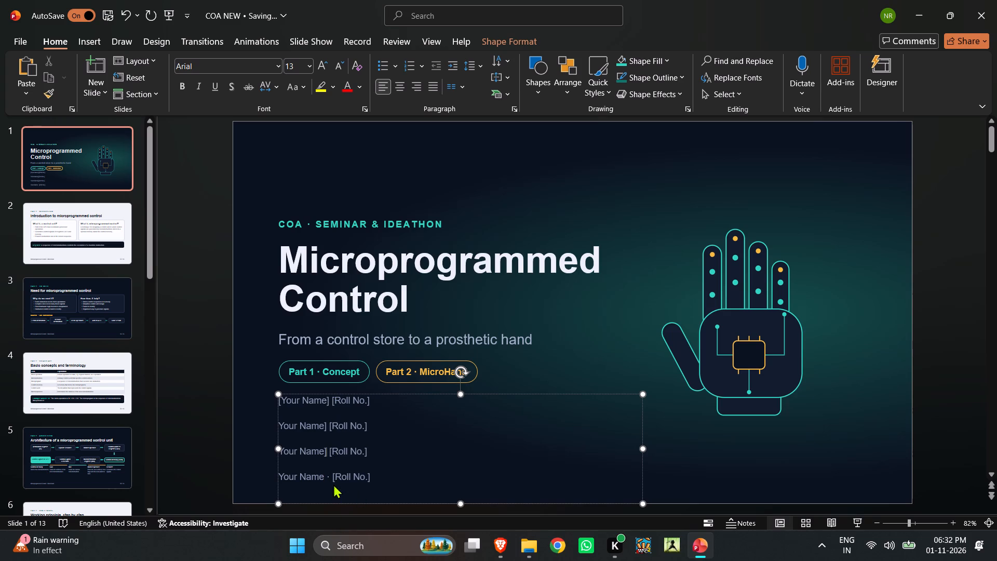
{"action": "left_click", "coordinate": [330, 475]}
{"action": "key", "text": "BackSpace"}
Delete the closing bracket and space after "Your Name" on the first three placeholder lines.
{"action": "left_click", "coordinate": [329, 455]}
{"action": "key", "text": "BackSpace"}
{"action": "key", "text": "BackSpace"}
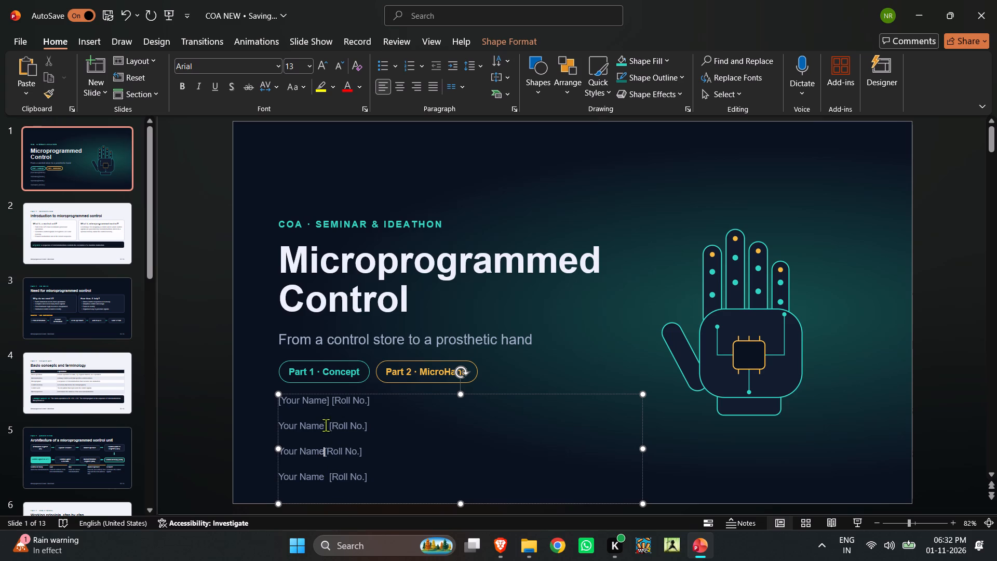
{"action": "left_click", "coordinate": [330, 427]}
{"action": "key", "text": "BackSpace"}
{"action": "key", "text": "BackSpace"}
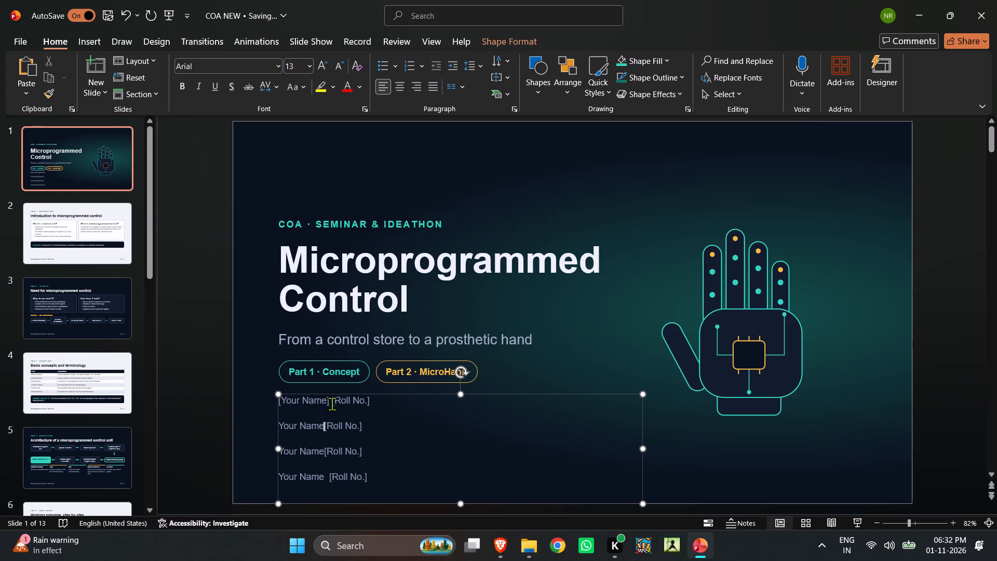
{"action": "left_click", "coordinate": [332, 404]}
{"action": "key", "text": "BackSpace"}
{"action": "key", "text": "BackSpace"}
Clear all the placeholder text from the name and roll number text box on the title slide.
{"action": "key", "text": "BackSpace"}
{"action": "key", "text": "BackSpace"}
{"action": "key", "text": "BackSpace"}
{"action": "key", "text": "BackSpace"}
{"action": "key", "text": "BackSpace"}
{"action": "key", "text": "BackSpace"}
{"action": "key", "text": "BackSpace"}
{"action": "key", "text": "BackSpace"}
{"action": "key", "text": "BackSpace"}
{"action": "left_click", "coordinate": [335, 405]}
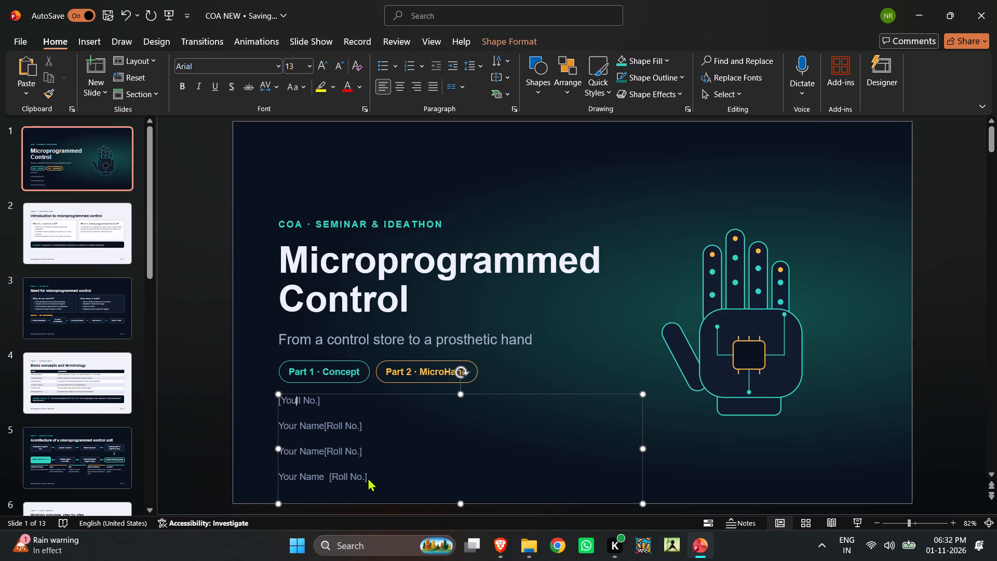
{"action": "left_click_drag", "start_coordinate": [367, 476], "coordinate": [291, 401]}
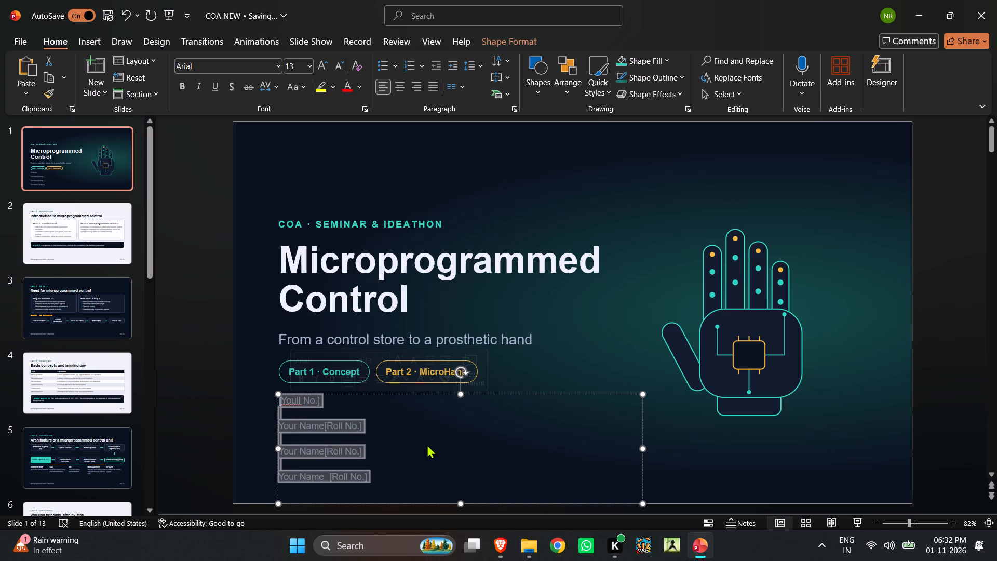
{"action": "key", "text": "BackSpace"}
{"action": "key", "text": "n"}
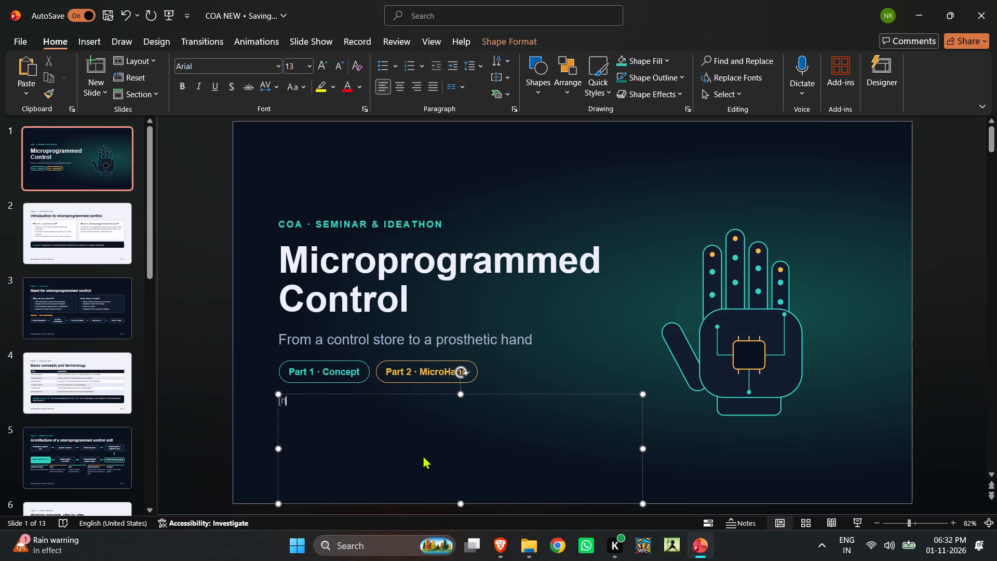
{"action": "key", "text": "BackSpace"}
{"action": "key", "text": "BackSpace"}
Enter the first member's name and registration number separated by a dash, followed by a blank line.
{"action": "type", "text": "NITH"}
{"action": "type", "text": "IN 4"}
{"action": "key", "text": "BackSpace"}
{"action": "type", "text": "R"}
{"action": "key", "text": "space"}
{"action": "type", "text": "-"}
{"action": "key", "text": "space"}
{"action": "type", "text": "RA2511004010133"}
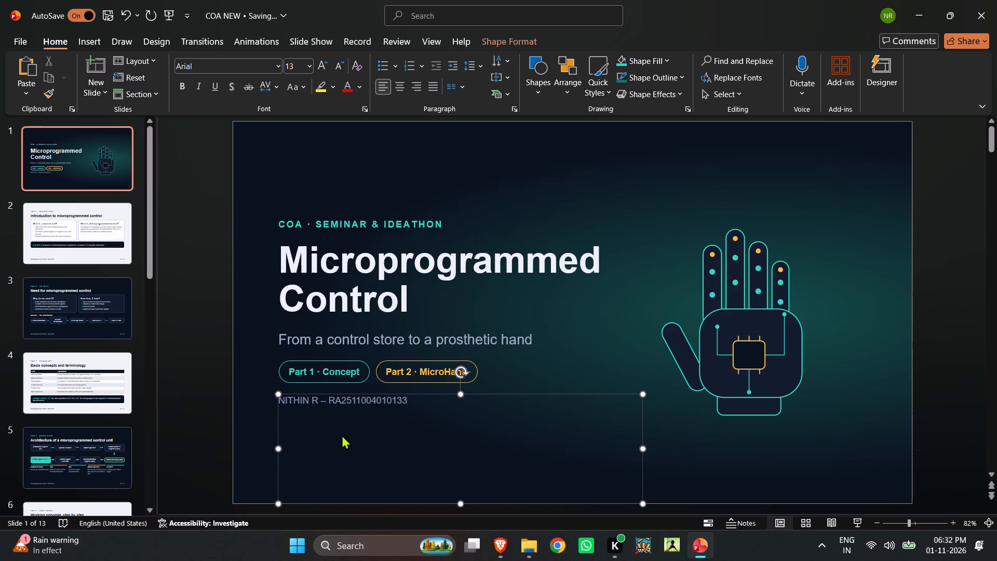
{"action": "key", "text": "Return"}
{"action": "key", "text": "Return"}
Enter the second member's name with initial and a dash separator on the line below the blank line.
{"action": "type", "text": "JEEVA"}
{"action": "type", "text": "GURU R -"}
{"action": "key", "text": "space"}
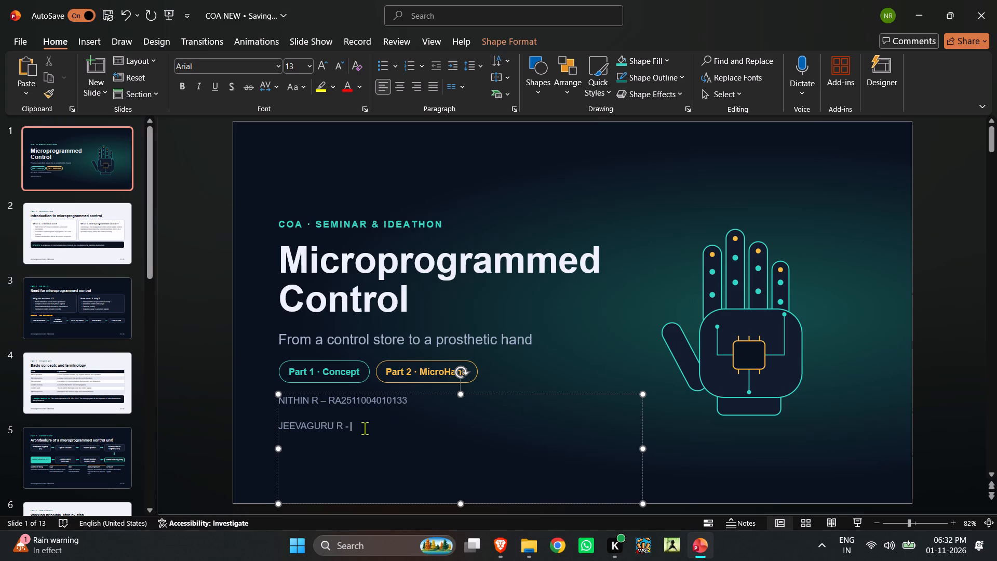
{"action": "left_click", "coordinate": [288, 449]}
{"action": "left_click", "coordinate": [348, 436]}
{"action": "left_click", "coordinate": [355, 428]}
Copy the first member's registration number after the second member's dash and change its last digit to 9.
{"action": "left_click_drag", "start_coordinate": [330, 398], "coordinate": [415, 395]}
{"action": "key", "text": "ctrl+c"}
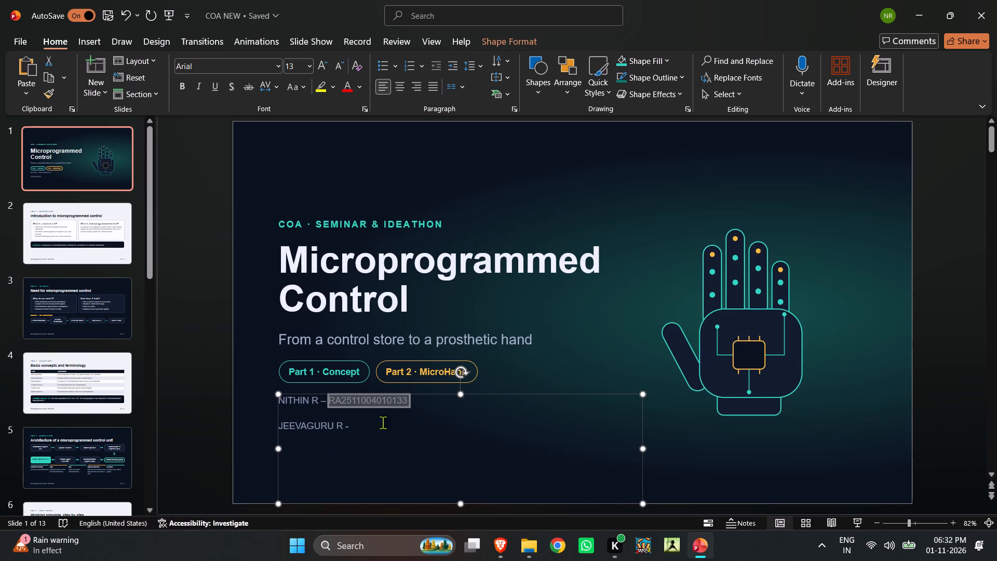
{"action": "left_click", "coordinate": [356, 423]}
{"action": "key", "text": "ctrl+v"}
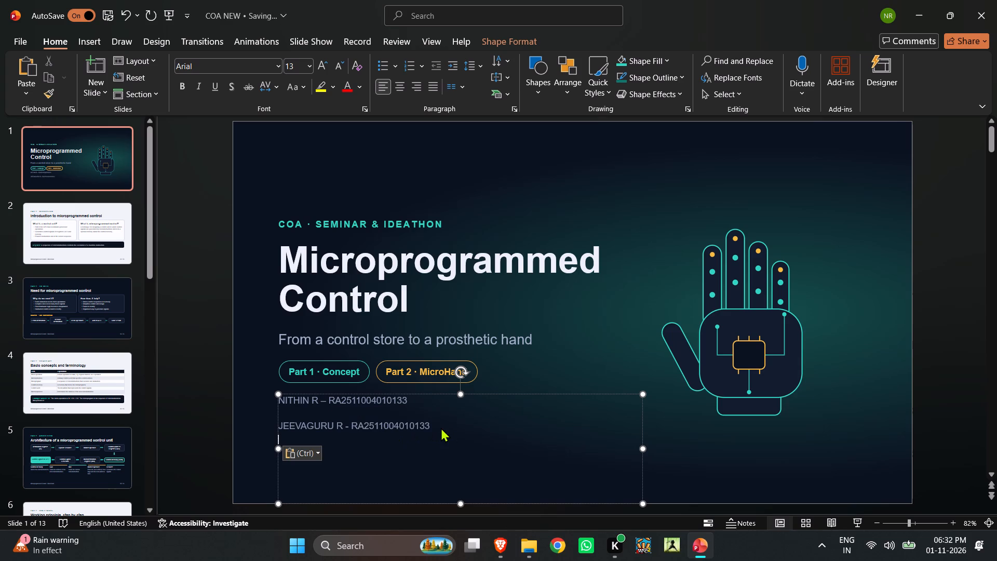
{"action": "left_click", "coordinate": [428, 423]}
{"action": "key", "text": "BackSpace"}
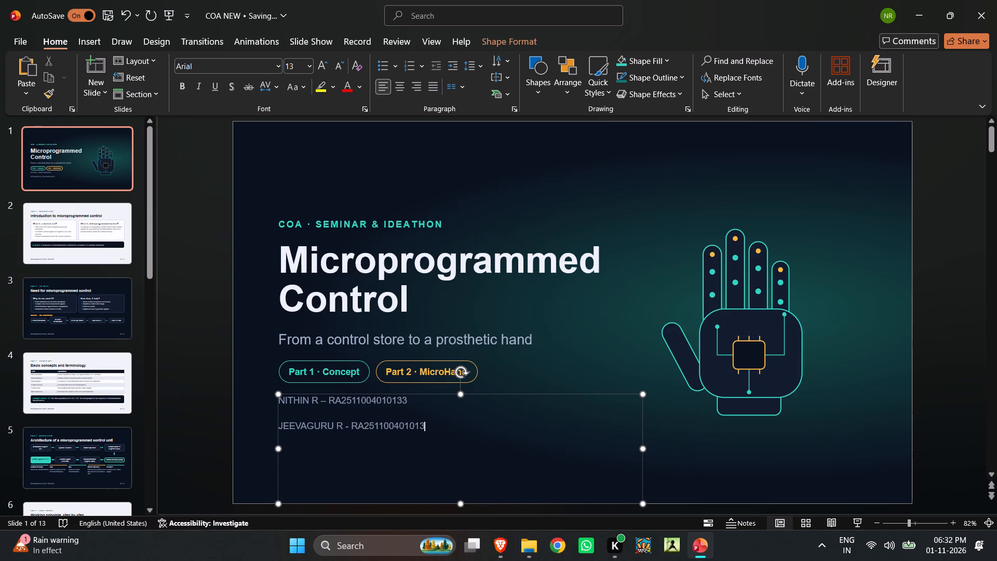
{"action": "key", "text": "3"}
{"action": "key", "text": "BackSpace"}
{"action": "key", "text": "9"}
After another blank line, paste the copied registration number and put the first part of the next member's name before it.
{"action": "key", "text": "Return"}
{"action": "key", "text": "Return"}
{"action": "key", "text": "ctrl+v"}
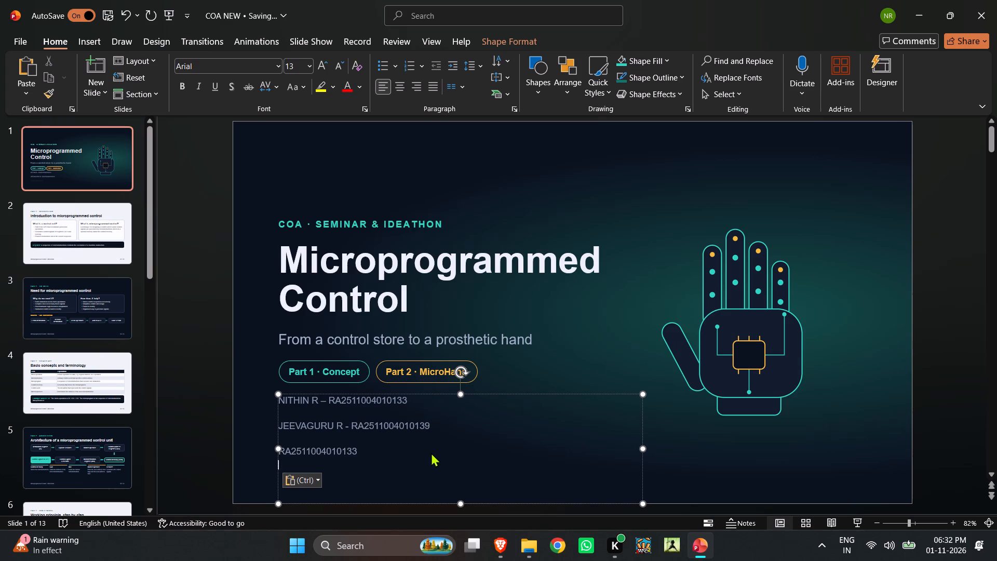
{"action": "left_click", "coordinate": [288, 451]}
{"action": "key", "text": "Left"}
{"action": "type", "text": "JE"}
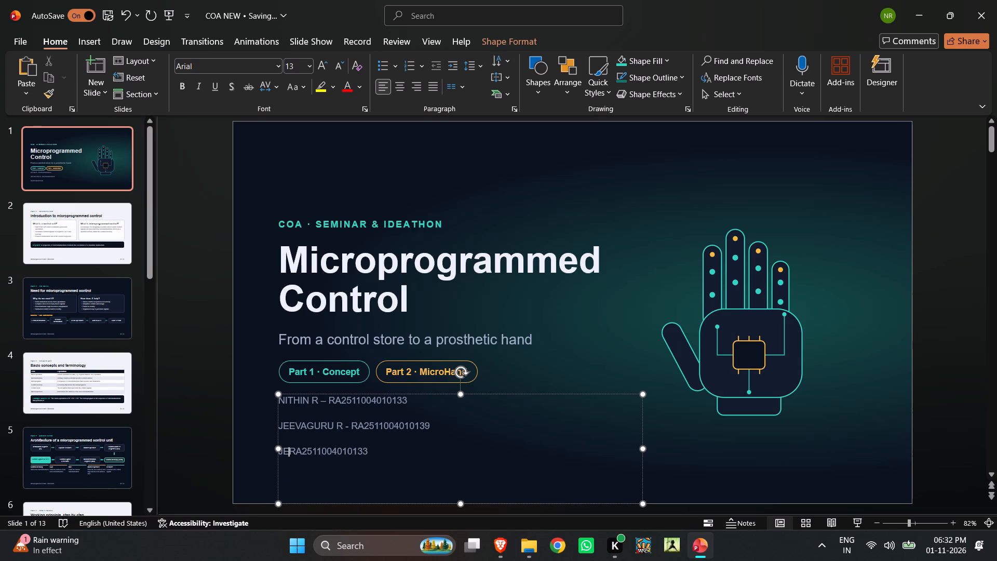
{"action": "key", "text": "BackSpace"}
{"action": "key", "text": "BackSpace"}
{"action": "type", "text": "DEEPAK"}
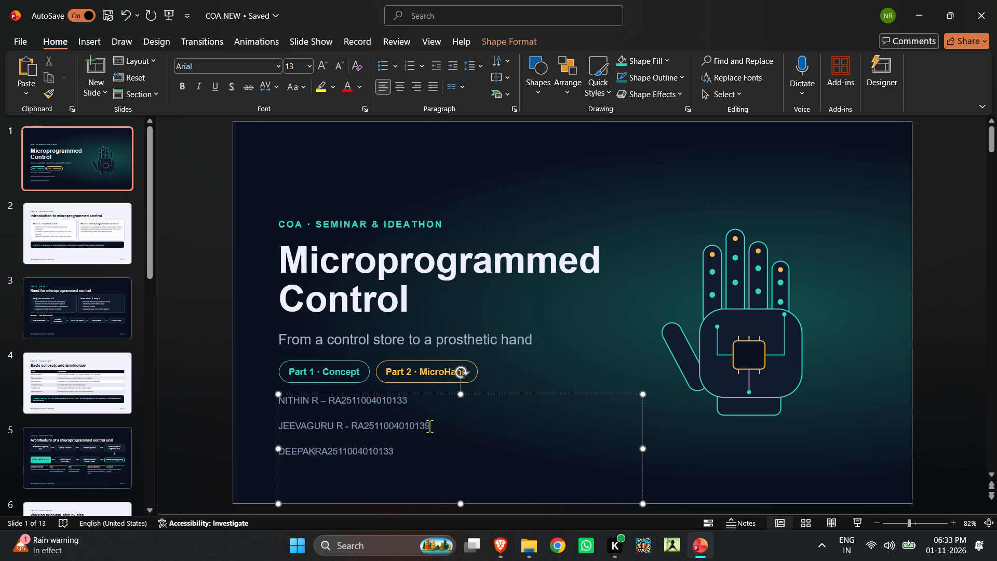
Delete the middle member's line, leaving one blank line between the two remaining member lines.
{"action": "left_click_drag", "start_coordinate": [429, 426], "coordinate": [286, 427]}
{"action": "key", "text": "BackSpace"}
{"action": "key", "text": "BackSpace"}
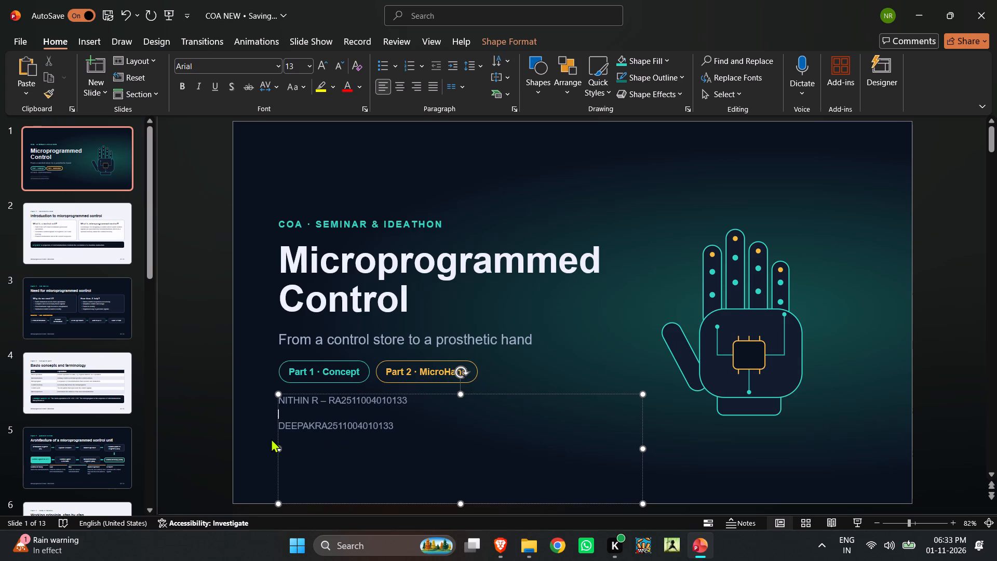
{"action": "key", "text": "BackSpace"}
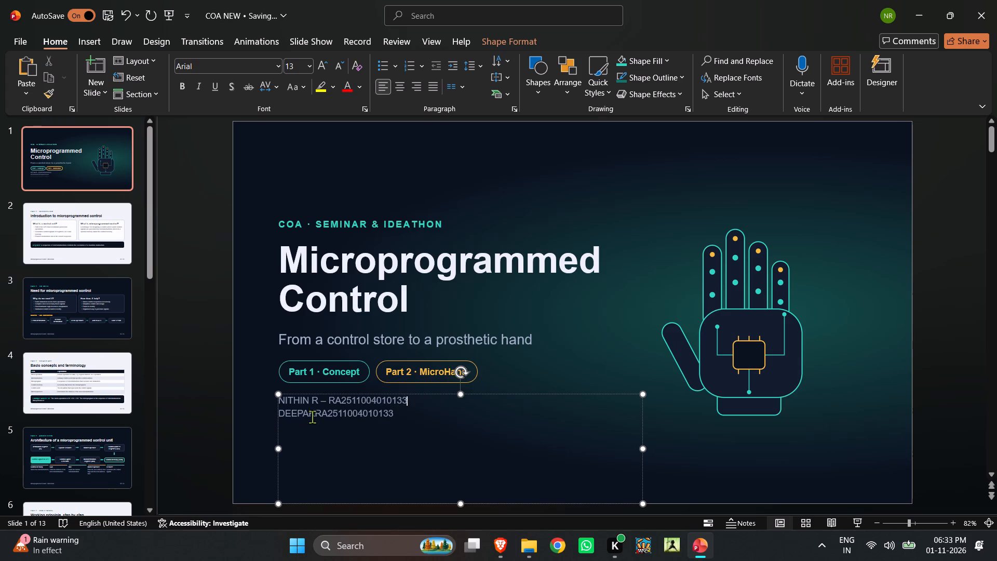
{"action": "key", "text": "Return"}
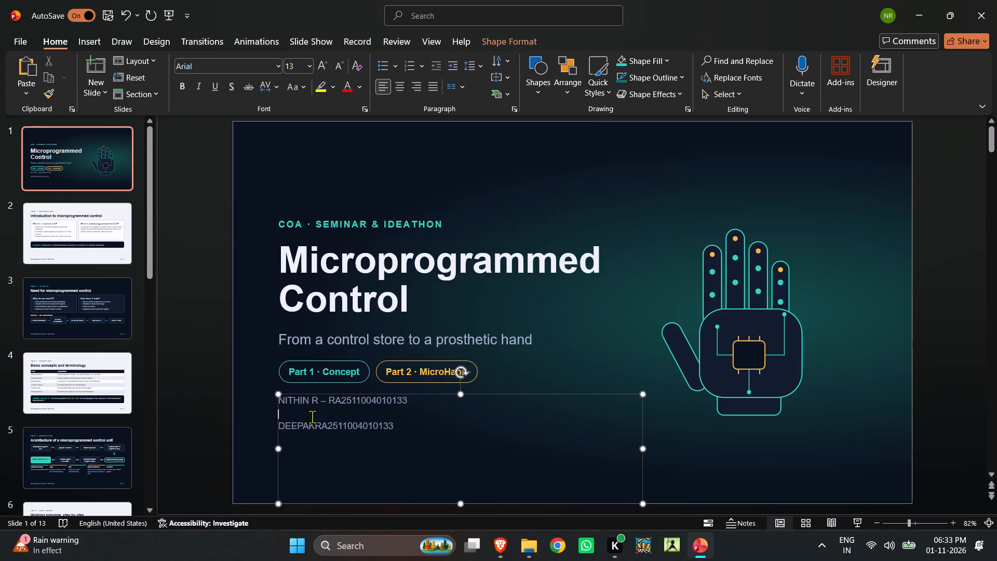
{"action": "key", "text": "Return"}
{"action": "key", "text": "BackSpace"}
Change the last two digits of the registration number on the lower member line to 41.
{"action": "left_click", "coordinate": [395, 428]}
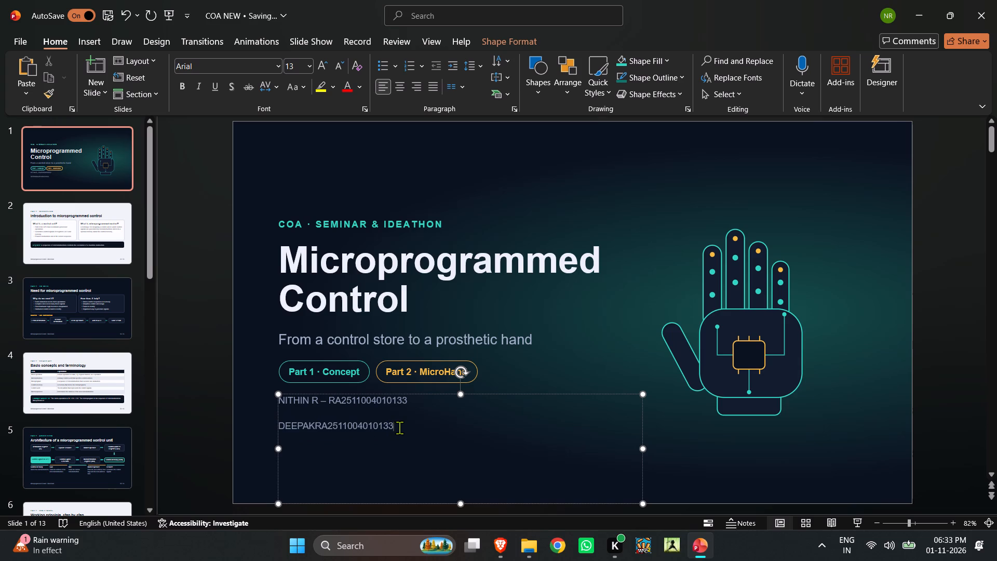
{"action": "key", "text": "BackSpace"}
{"action": "key", "text": "BackSpace"}
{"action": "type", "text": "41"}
Complete the lower member's name and initial, add a spaced dash after it, and put an R before the number.
{"action": "left_click", "coordinate": [320, 426]}
{"action": "left_click", "coordinate": [327, 426]}
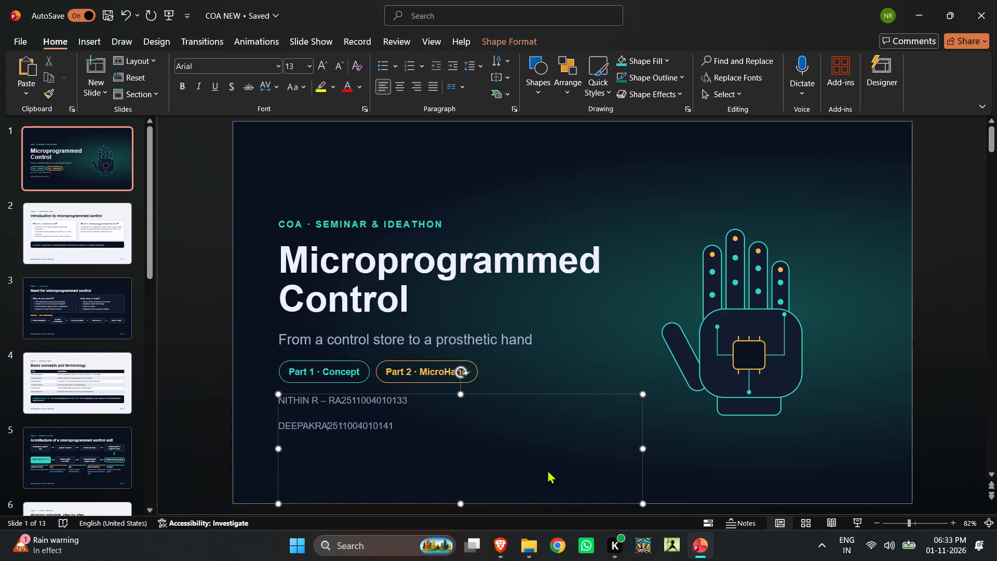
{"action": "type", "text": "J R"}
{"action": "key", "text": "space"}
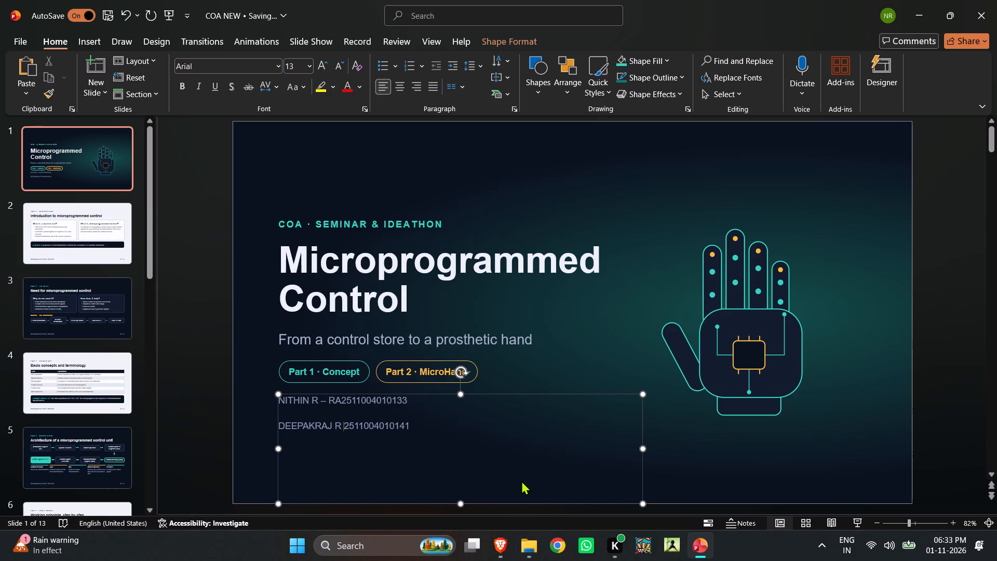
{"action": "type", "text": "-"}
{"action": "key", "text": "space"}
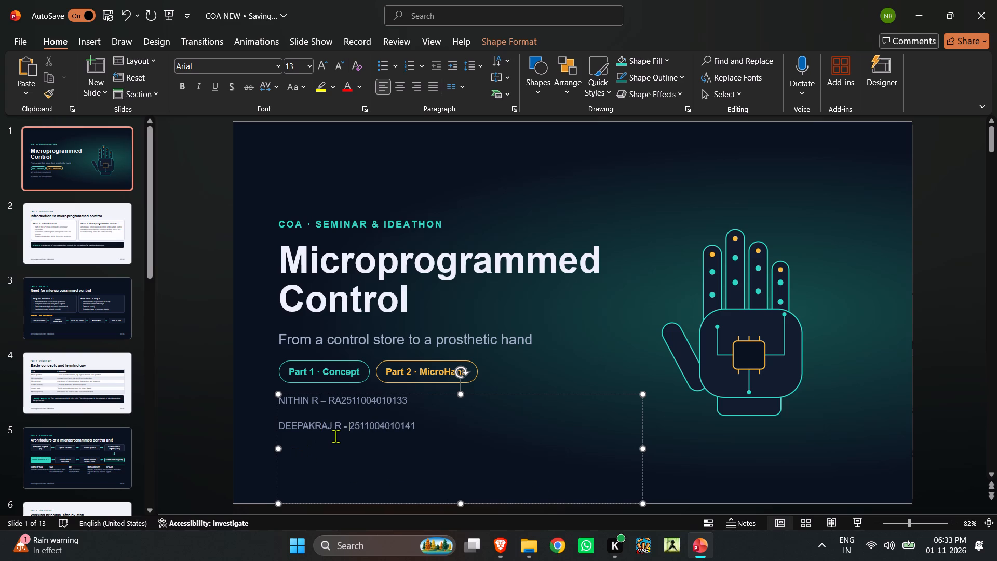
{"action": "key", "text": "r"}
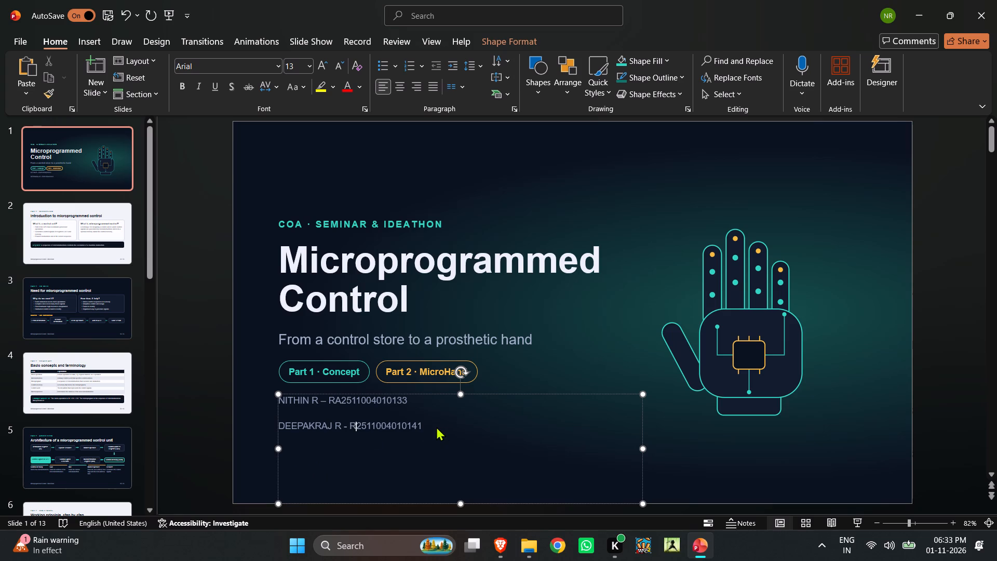
Add a blank line below the lower member line and enter the next member's name.
{"action": "left_click", "coordinate": [422, 426]}
{"action": "left_click", "coordinate": [419, 426]}
{"action": "key", "text": "Right"}
{"action": "key", "text": "Return"}
{"action": "key", "text": "Return"}
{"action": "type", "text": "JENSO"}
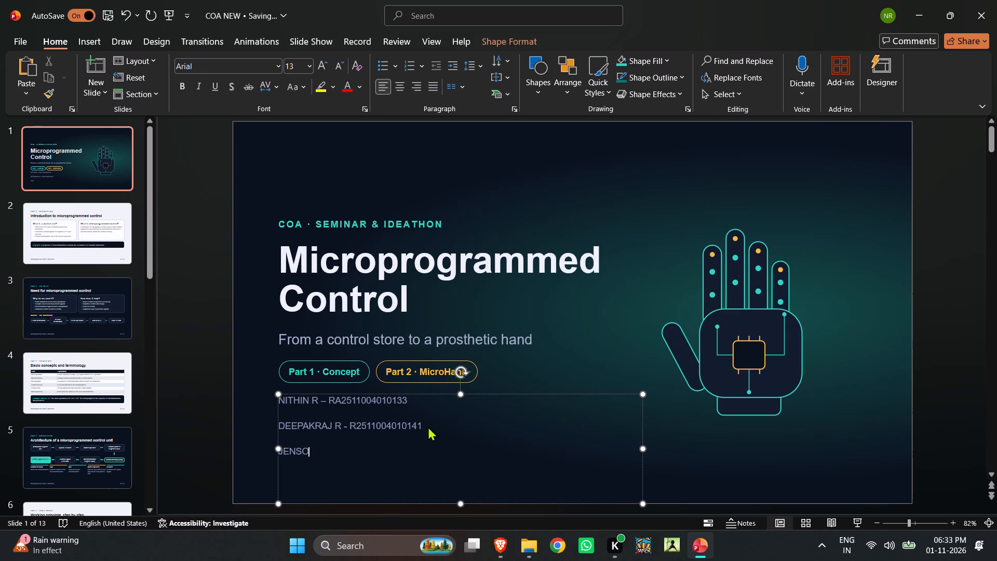
Complete the third member's name on the title slide, add a spaced dash, and paste the copied registration number after it.
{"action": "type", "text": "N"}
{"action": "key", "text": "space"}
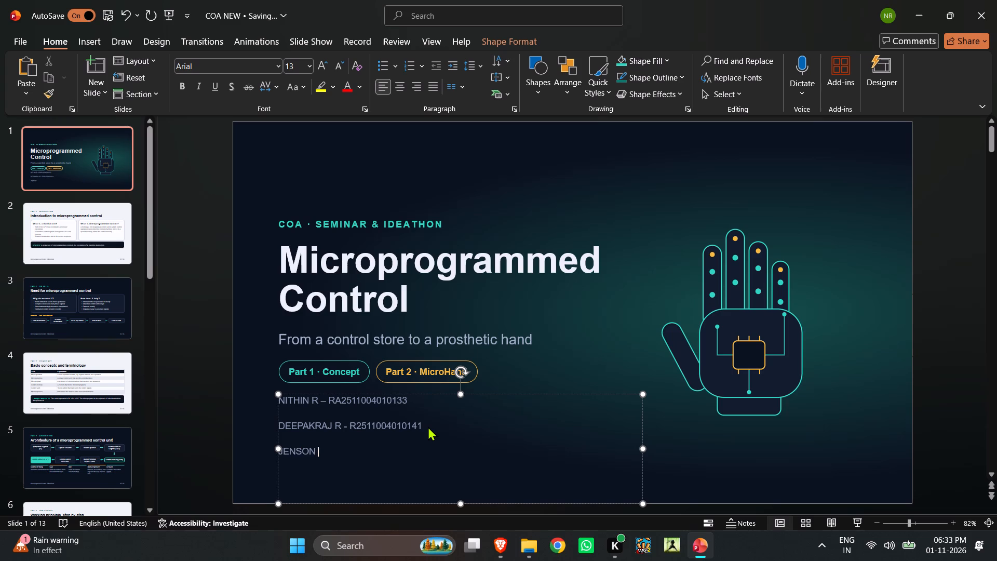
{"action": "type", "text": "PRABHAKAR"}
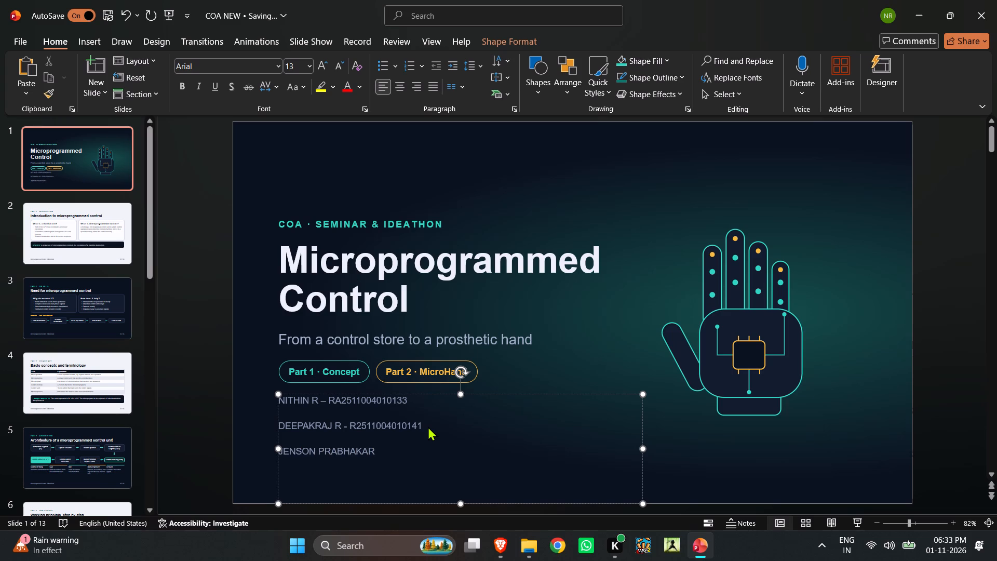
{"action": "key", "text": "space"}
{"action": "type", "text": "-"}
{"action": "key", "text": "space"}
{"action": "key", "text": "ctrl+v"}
Change the last two digits of the third member's registration number to 42.
{"action": "left_click", "coordinate": [457, 448]}
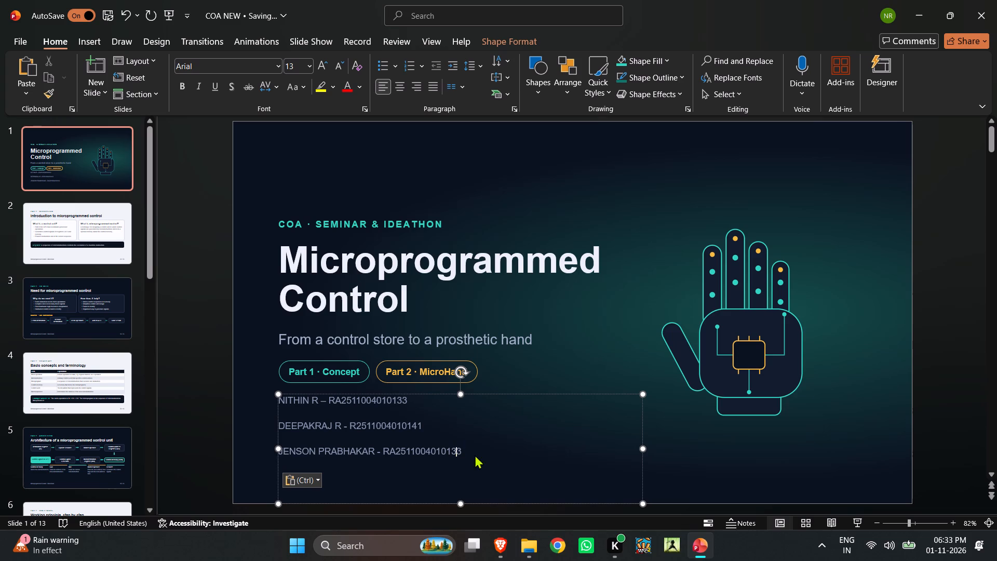
{"action": "key", "text": "Right"}
{"action": "key", "text": "BackSpace"}
{"action": "key", "text": "BackSpace"}
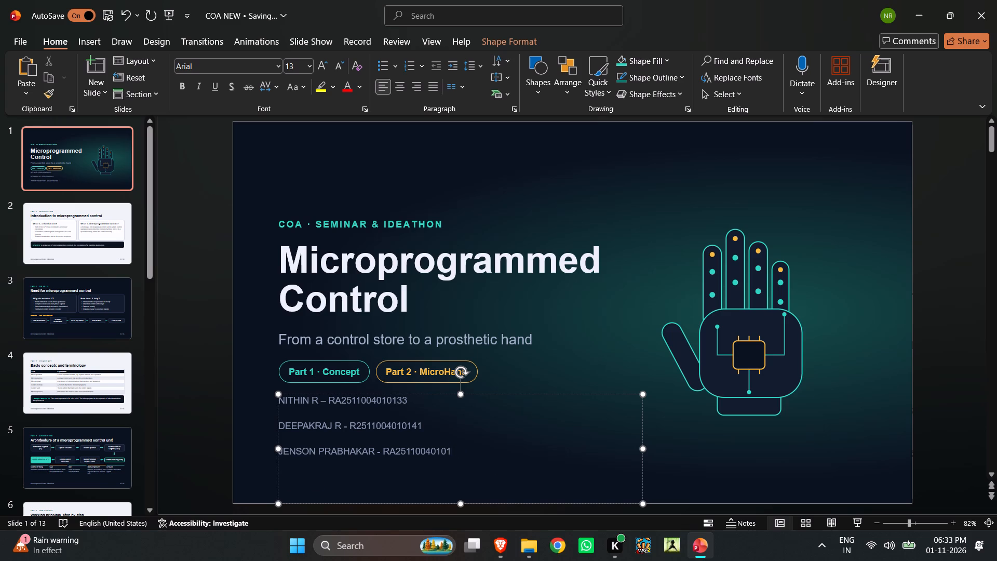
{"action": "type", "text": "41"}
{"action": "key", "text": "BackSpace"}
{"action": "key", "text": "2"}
Add a blank line below the third member's line and enter the fourth member's full name.
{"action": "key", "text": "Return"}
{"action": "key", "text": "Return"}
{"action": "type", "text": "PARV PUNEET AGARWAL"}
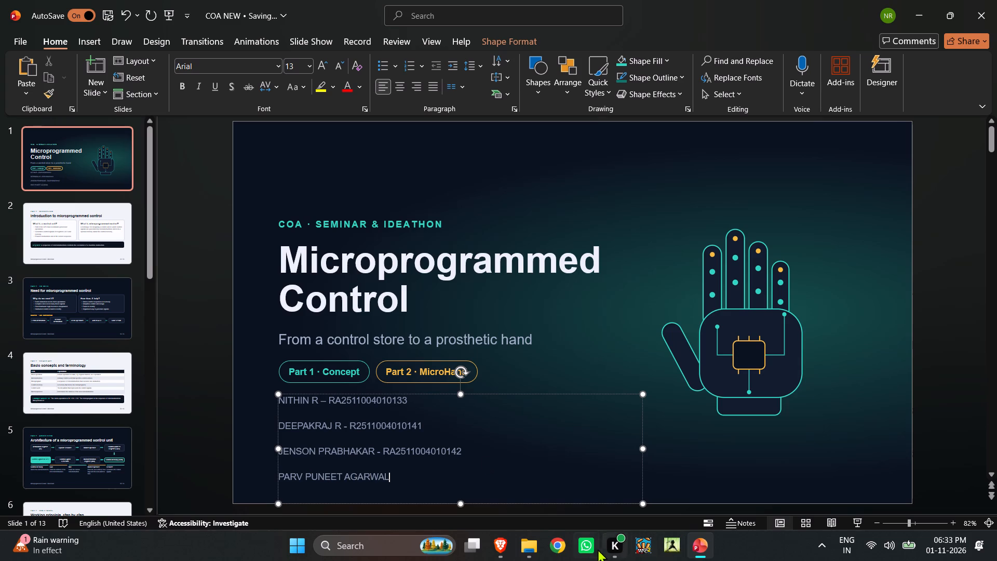
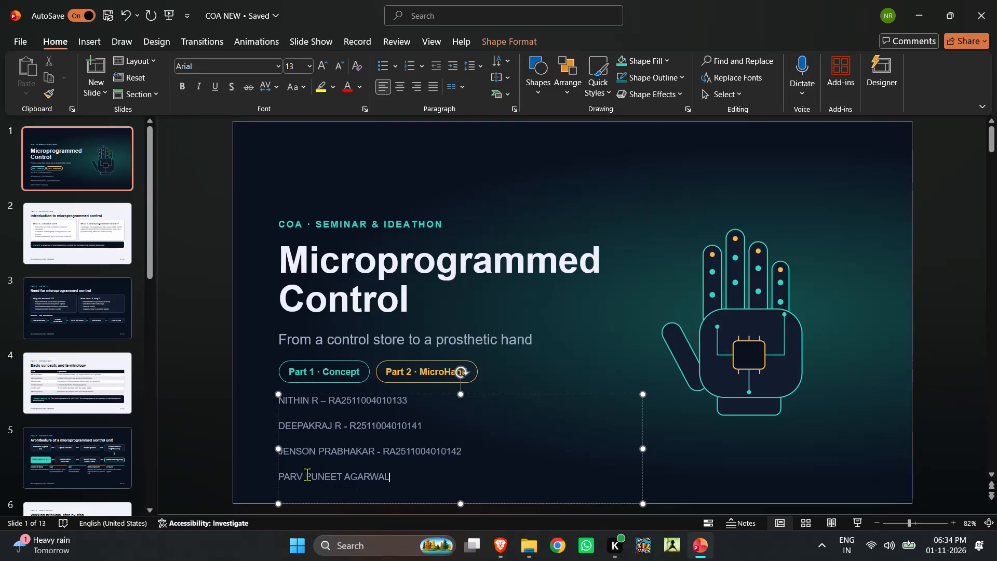
Replace the fourth member's name on the last line, spelling the surname AGRAWAL, and add a spaced dash after it.
{"action": "triple_click", "coordinate": [307, 474]}
{"action": "double_click", "coordinate": [307, 474]}
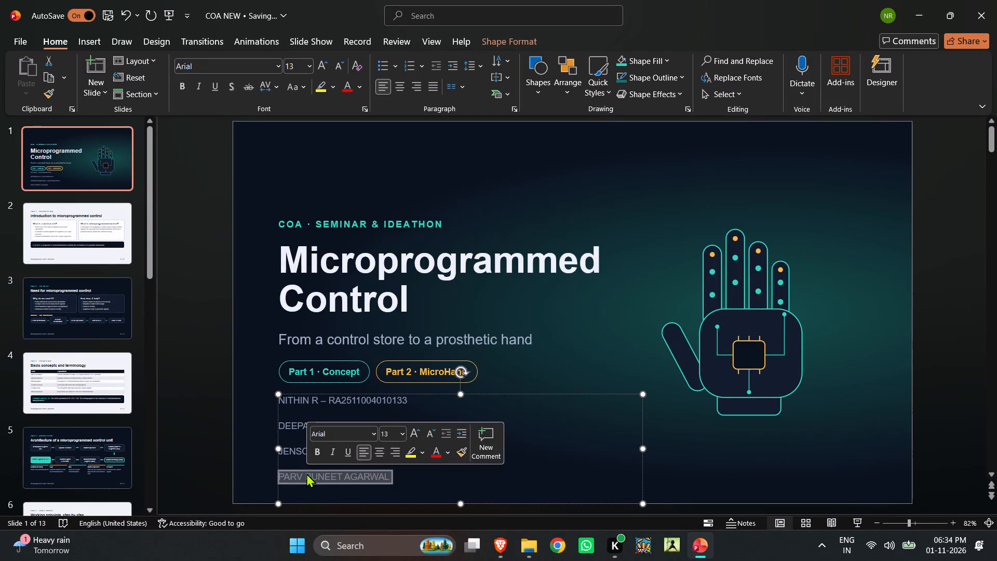
{"action": "key", "text": "BackSpace"}
{"action": "key", "text": "ctrl+v"}
{"action": "key", "text": "ctrl+v"}
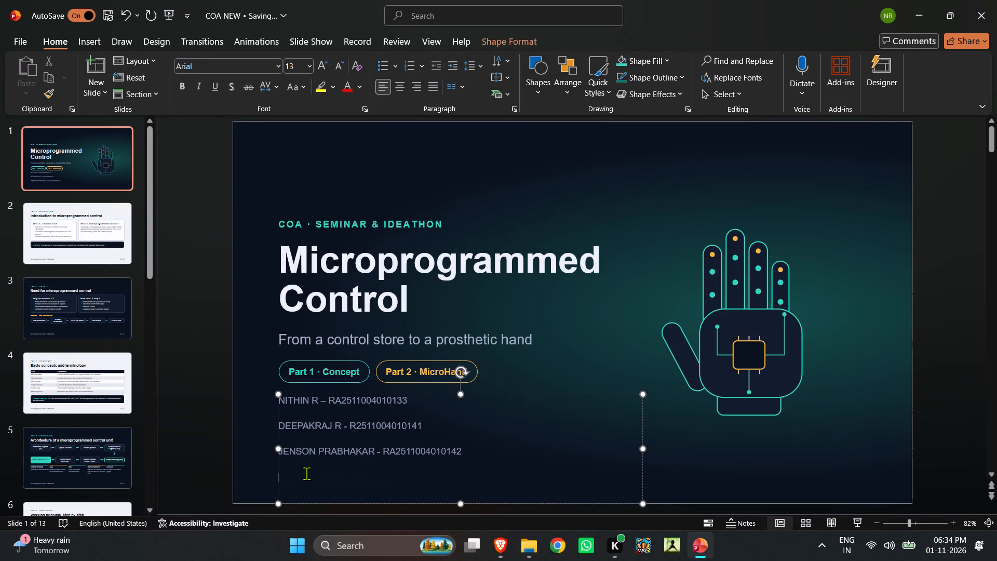
{"action": "key", "text": "ctrl+v"}
{"action": "key", "text": "alt+Tab"}
{"action": "key", "text": "alt+Tab"}
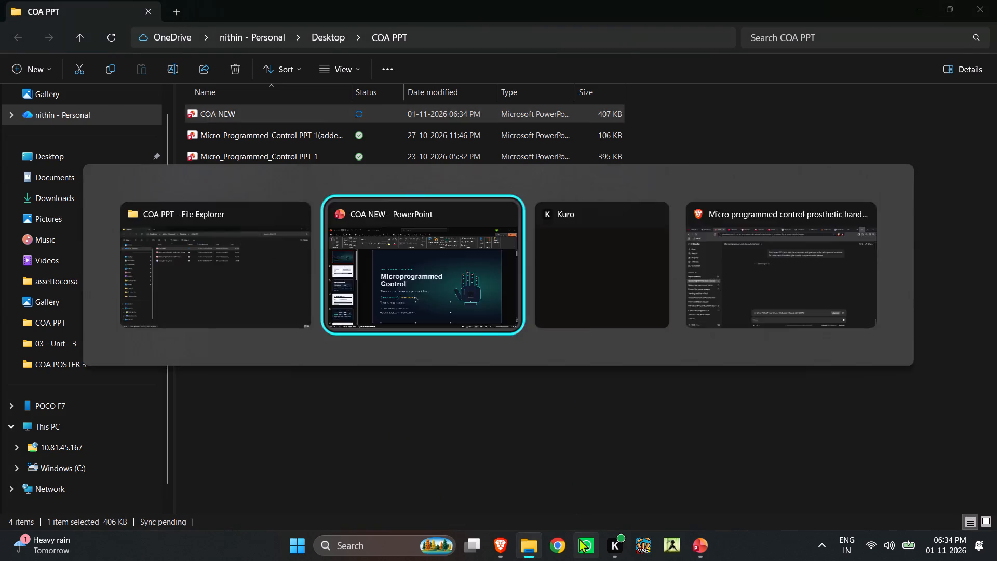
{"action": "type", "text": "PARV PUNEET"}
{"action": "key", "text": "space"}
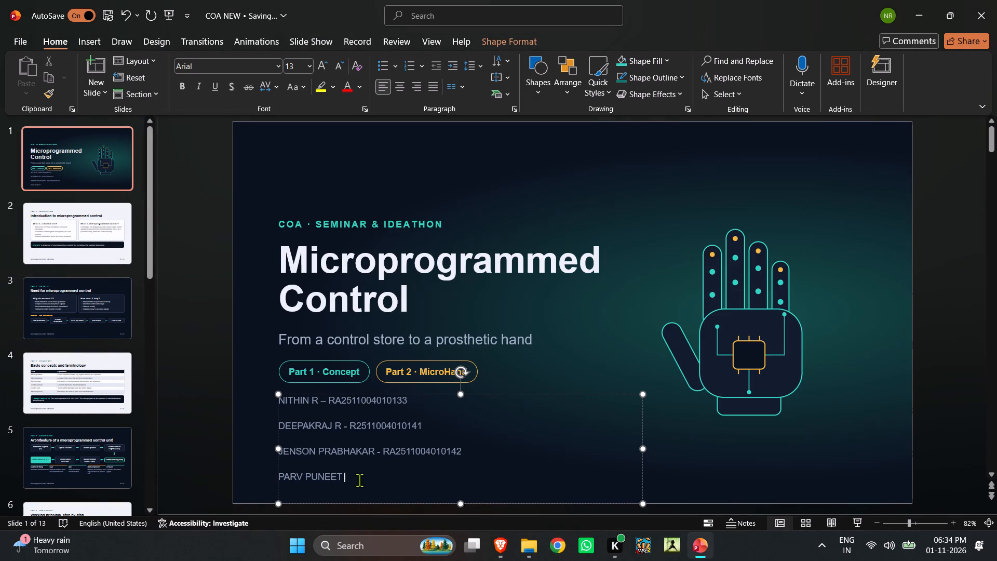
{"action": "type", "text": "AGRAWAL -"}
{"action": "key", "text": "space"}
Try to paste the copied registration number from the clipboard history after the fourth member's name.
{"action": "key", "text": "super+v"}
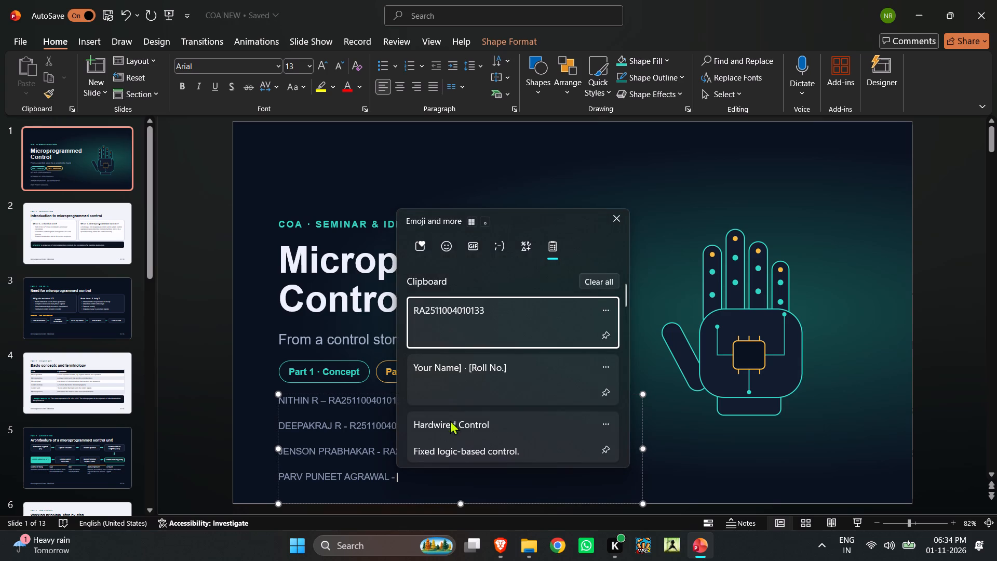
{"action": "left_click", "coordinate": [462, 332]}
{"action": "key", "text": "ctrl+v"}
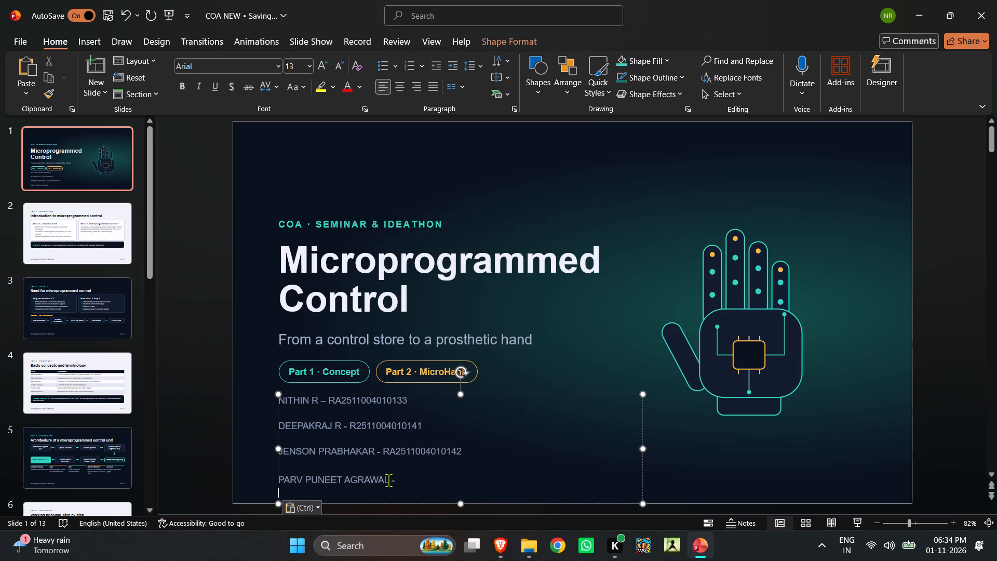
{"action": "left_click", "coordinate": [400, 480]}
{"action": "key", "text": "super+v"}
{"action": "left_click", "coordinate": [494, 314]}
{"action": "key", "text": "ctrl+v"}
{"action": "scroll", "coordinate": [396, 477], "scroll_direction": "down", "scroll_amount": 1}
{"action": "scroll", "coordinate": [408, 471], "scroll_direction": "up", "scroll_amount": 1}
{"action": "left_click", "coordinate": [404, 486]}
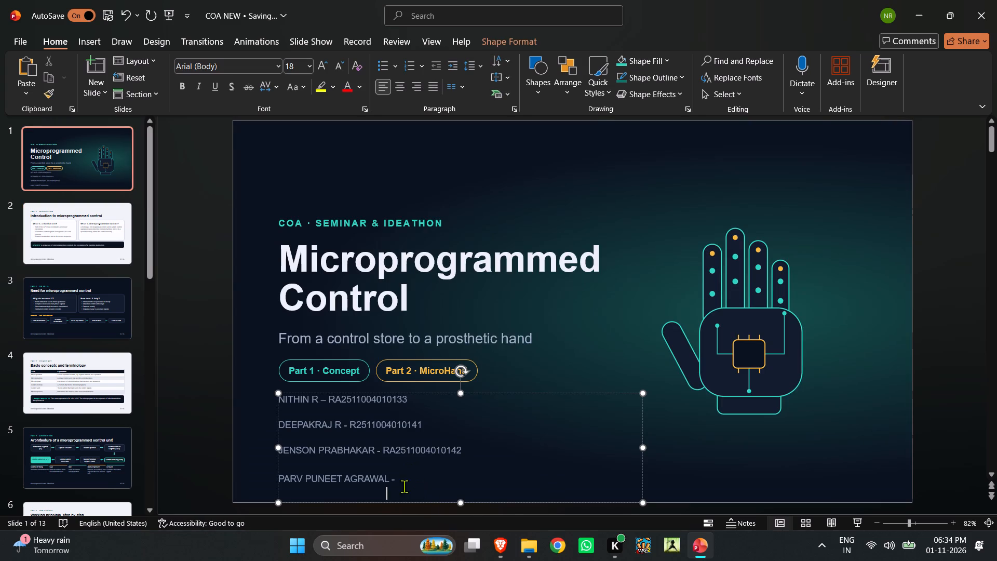
Redo the spaced dash after the fourth member's name and enter that member's RA registration number ending in 77.
{"action": "left_click", "coordinate": [410, 480]}
{"action": "key", "text": "BackSpace"}
{"action": "key", "text": "BackSpace"}
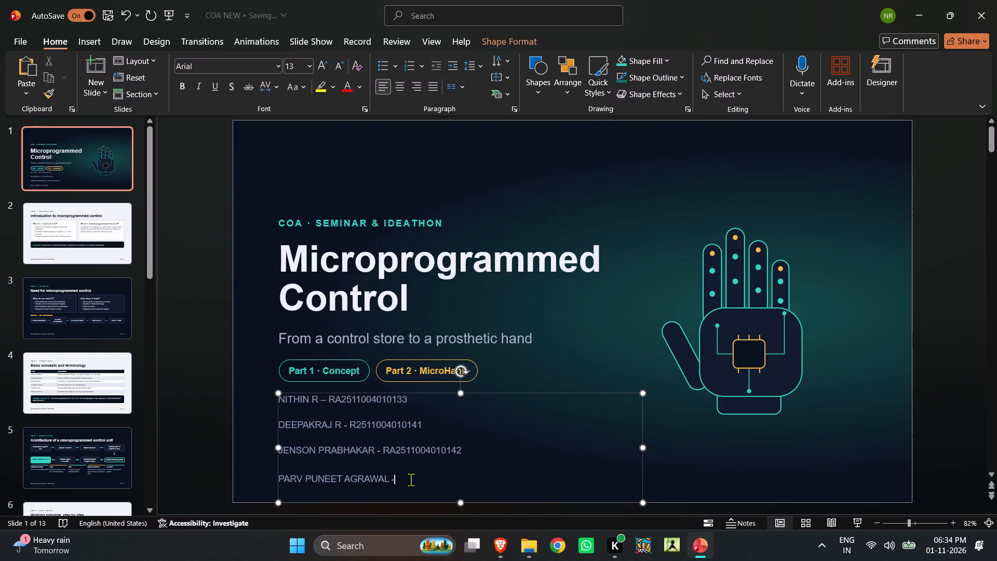
{"action": "key", "text": "BackSpace"}
{"action": "key", "text": "BackSpace"}
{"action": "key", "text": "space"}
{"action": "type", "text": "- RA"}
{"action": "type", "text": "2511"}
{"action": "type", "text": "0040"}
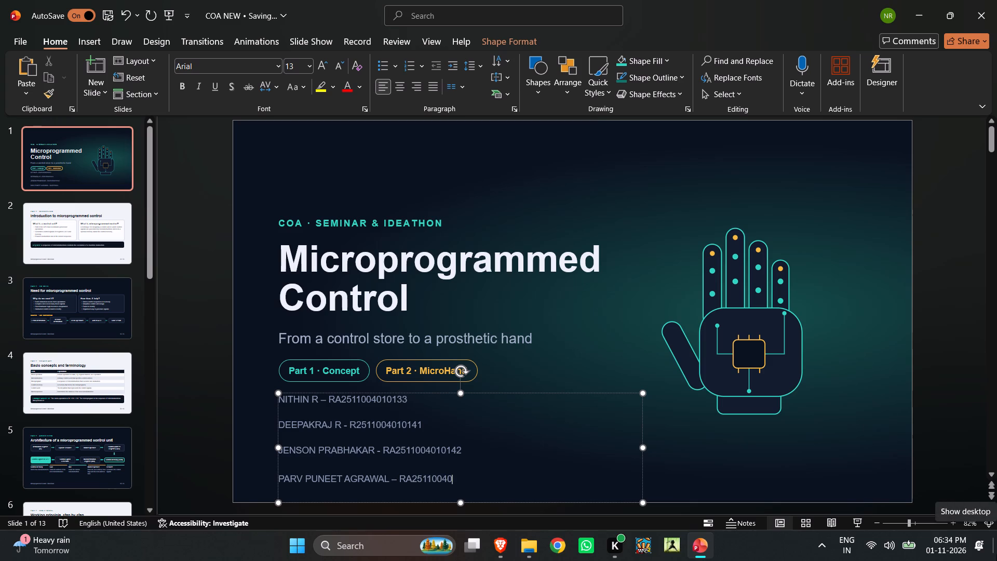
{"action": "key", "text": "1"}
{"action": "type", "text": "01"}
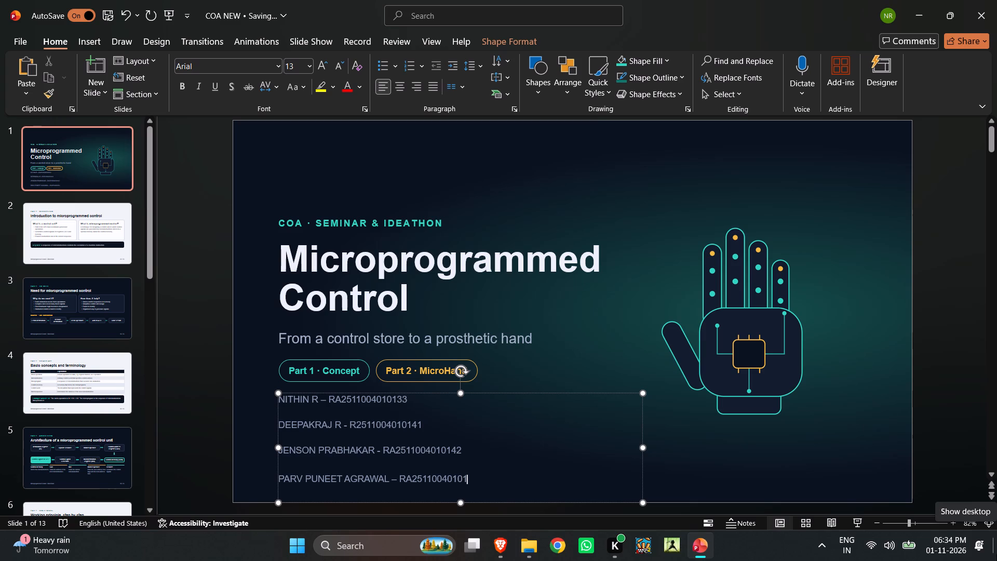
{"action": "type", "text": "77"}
{"action": "left_click", "coordinate": [966, 334]}
{"action": "left_click", "coordinate": [771, 334]}
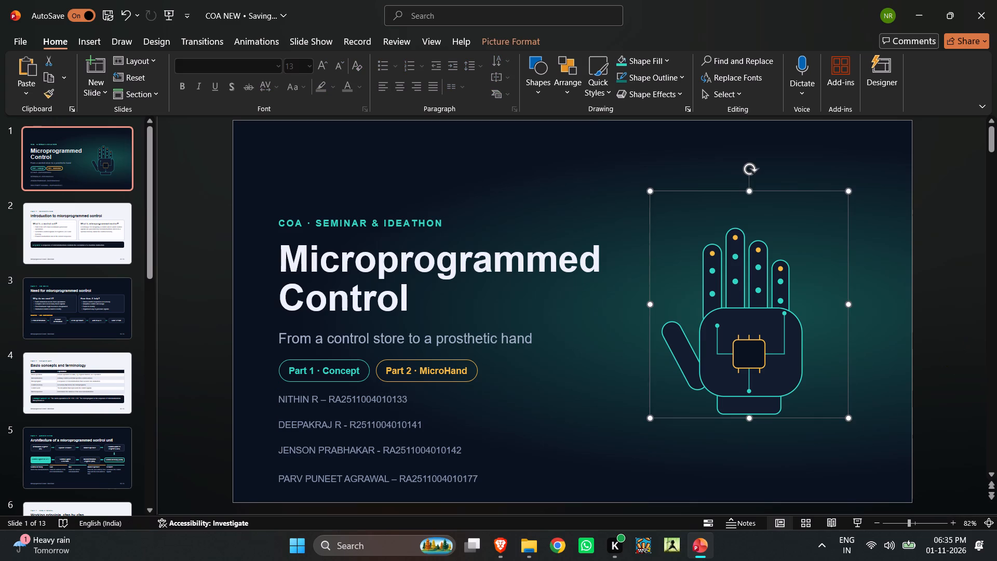
{"action": "left_click", "coordinate": [946, 336]}
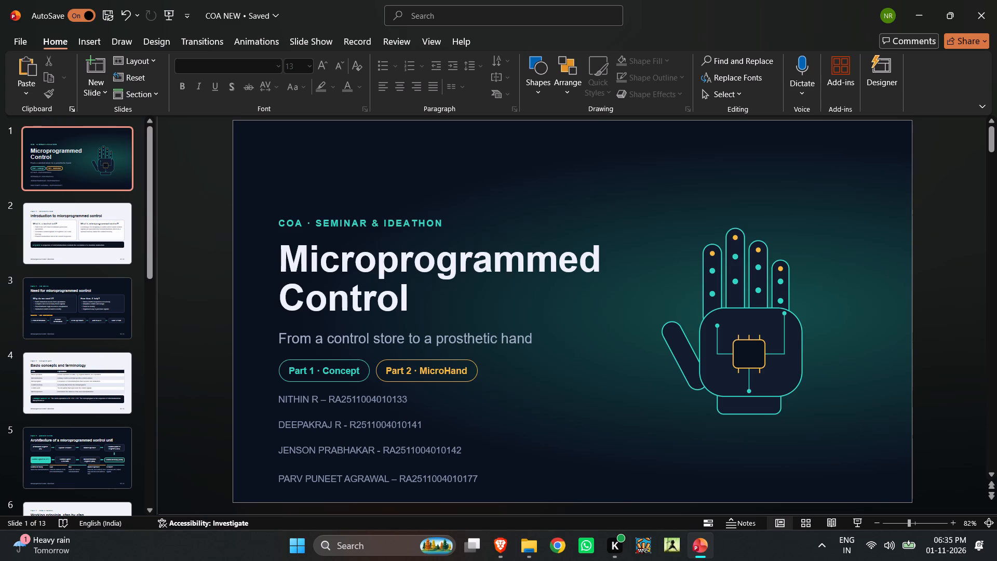
Replace the small heading above the slide title with COMPUTER ORGANISATION.
{"action": "left_click", "coordinate": [444, 221]}
{"action": "left_click_drag", "start_coordinate": [440, 223], "coordinate": [324, 220]}
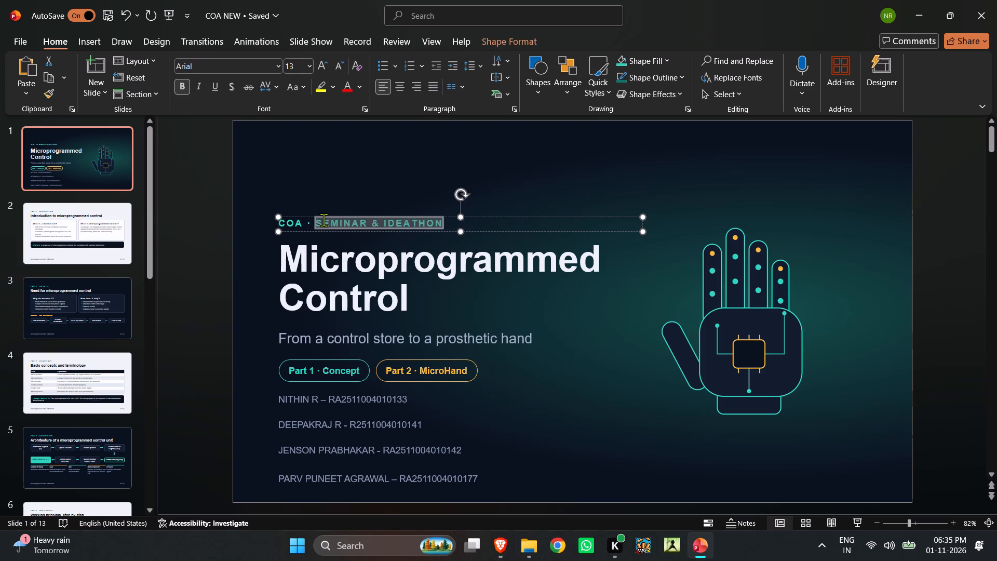
{"action": "left_click_drag", "start_coordinate": [324, 220], "coordinate": [304, 219]}
{"action": "key", "text": "BackSpace"}
{"action": "key", "text": "BackSpace"}
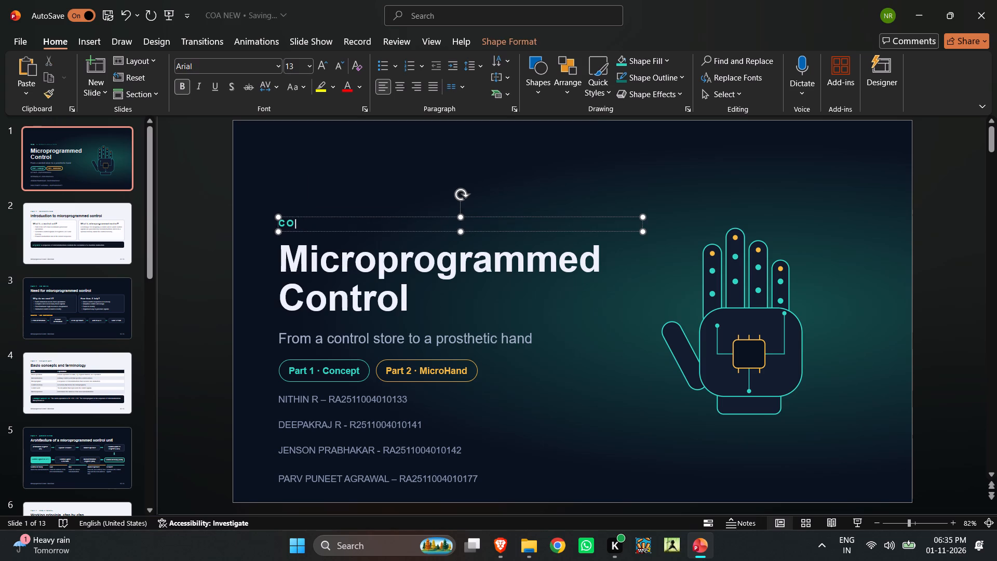
{"action": "key", "text": "BackSpace"}
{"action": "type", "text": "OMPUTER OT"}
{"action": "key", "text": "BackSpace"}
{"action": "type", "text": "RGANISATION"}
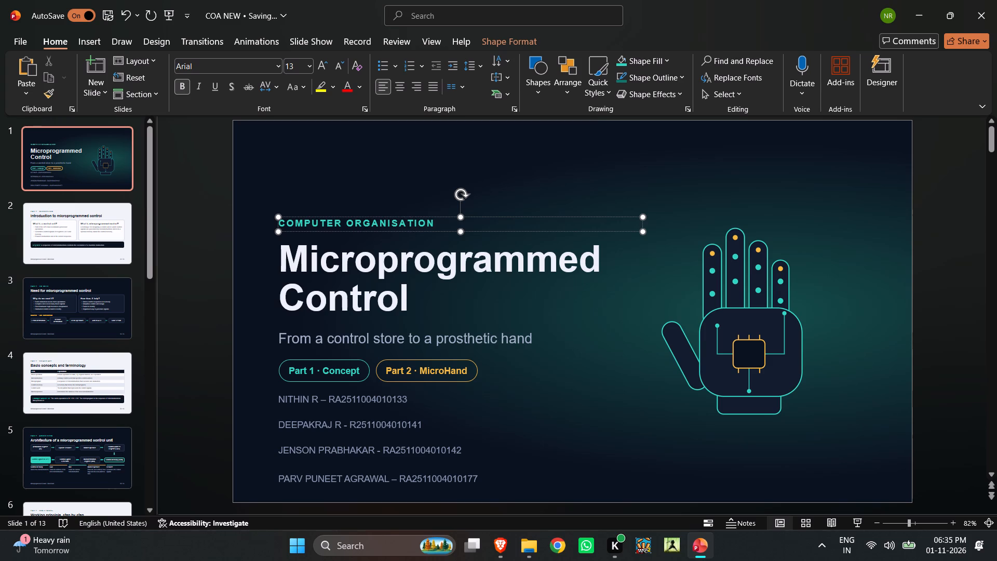
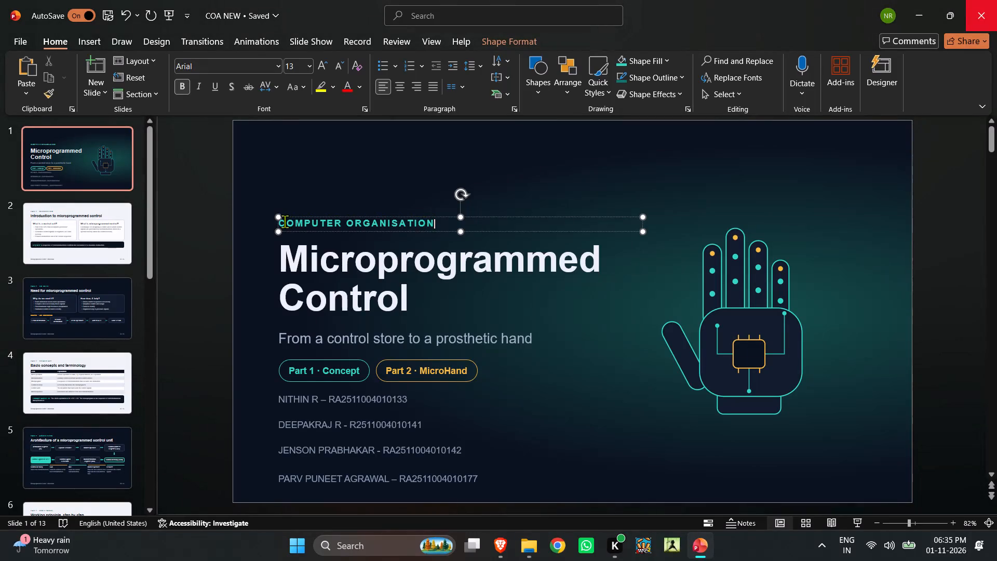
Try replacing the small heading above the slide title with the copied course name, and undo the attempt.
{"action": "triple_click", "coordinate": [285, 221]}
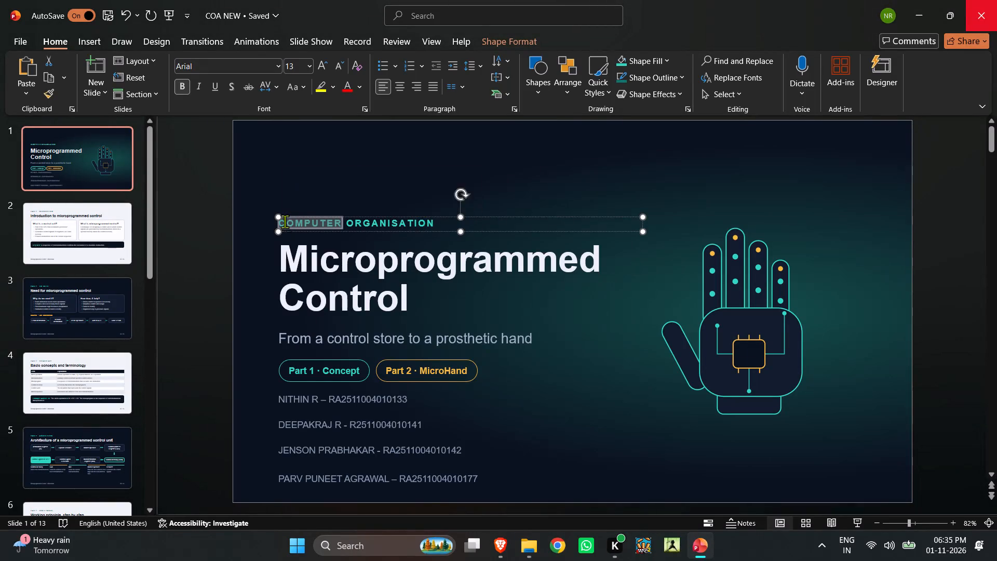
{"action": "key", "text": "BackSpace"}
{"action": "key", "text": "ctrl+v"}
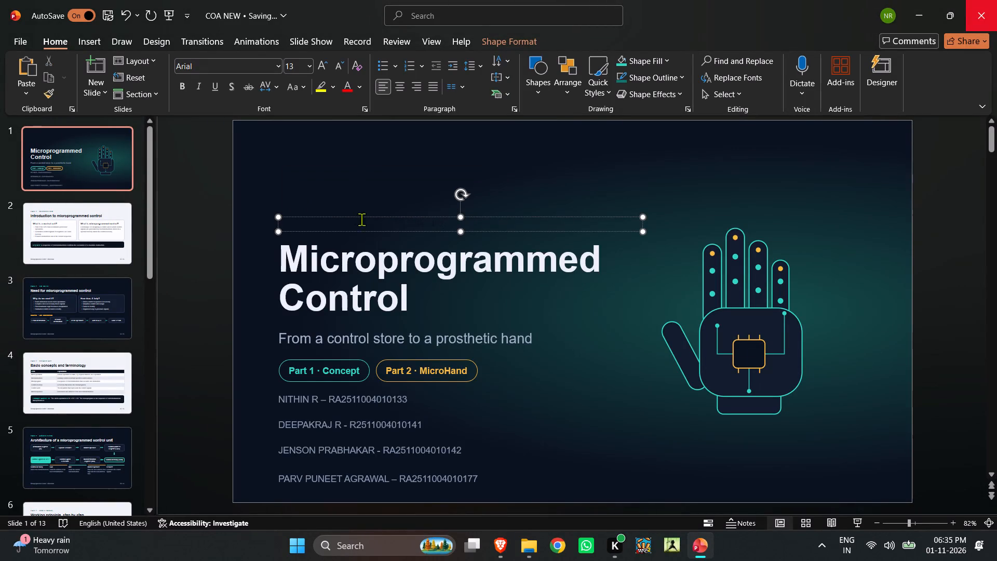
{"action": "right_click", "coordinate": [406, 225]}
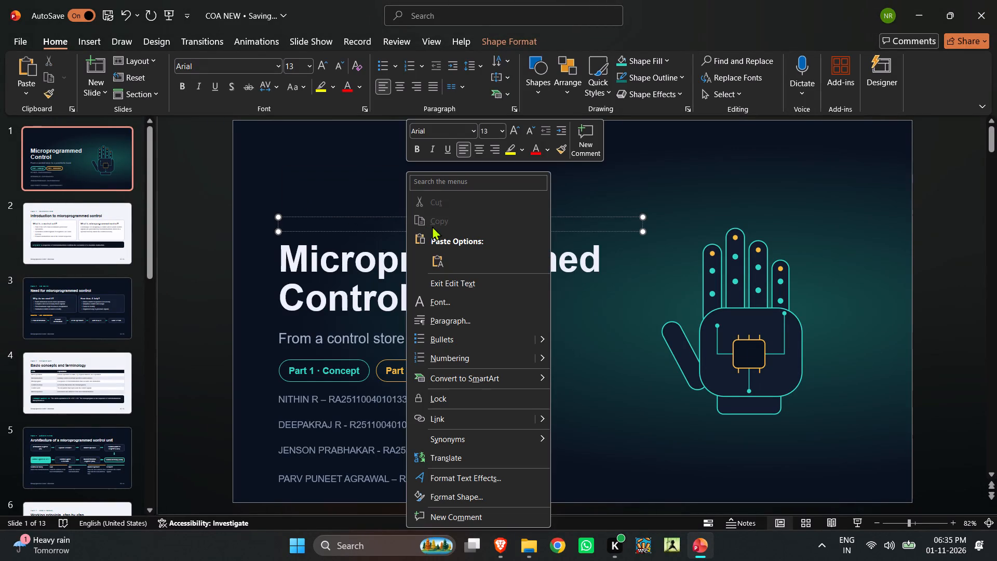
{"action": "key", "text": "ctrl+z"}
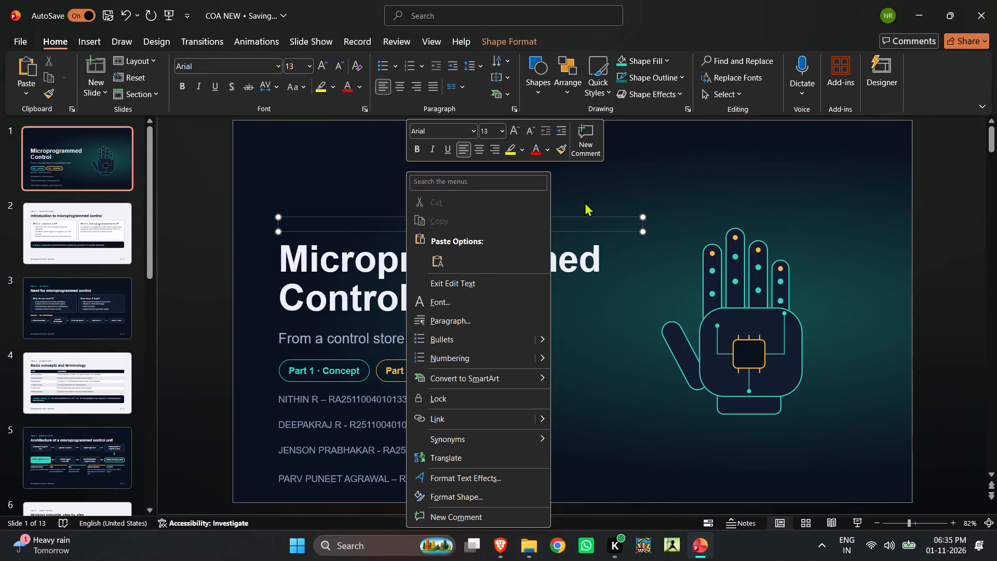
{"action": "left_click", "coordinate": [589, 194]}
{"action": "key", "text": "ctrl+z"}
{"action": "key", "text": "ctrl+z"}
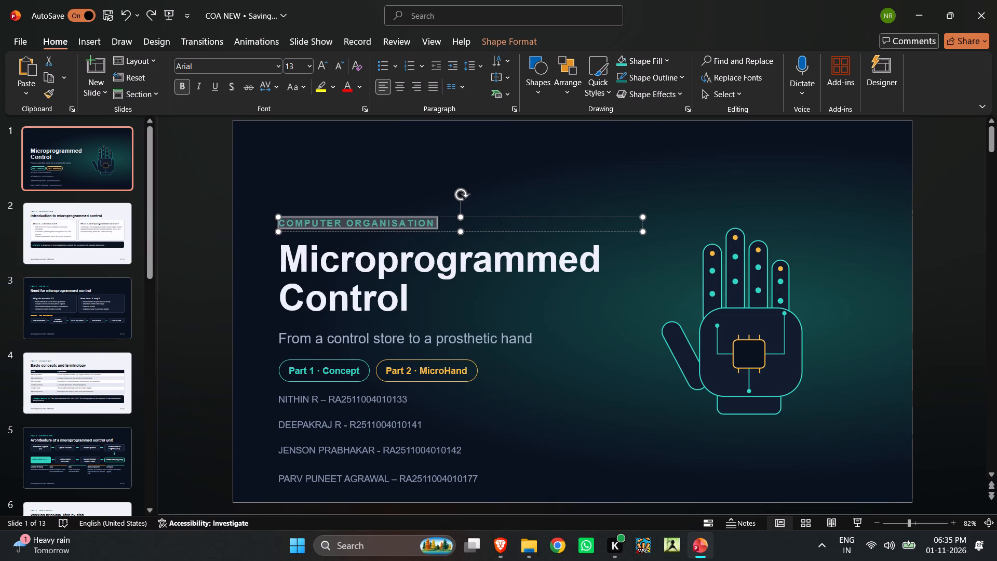
Replace the small heading above the slide title with the copied text "Computer Organization and Architecture".
{"action": "left_click", "coordinate": [433, 229]}
{"action": "left_click", "coordinate": [436, 220]}
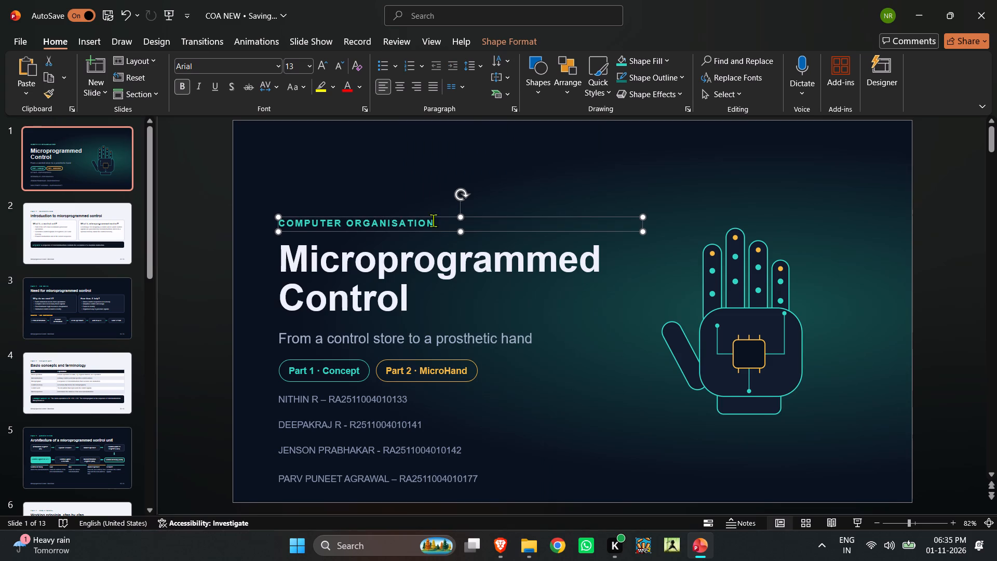
{"action": "left_click_drag", "start_coordinate": [432, 221], "coordinate": [369, 224]}
{"action": "key", "text": "BackSpace"}
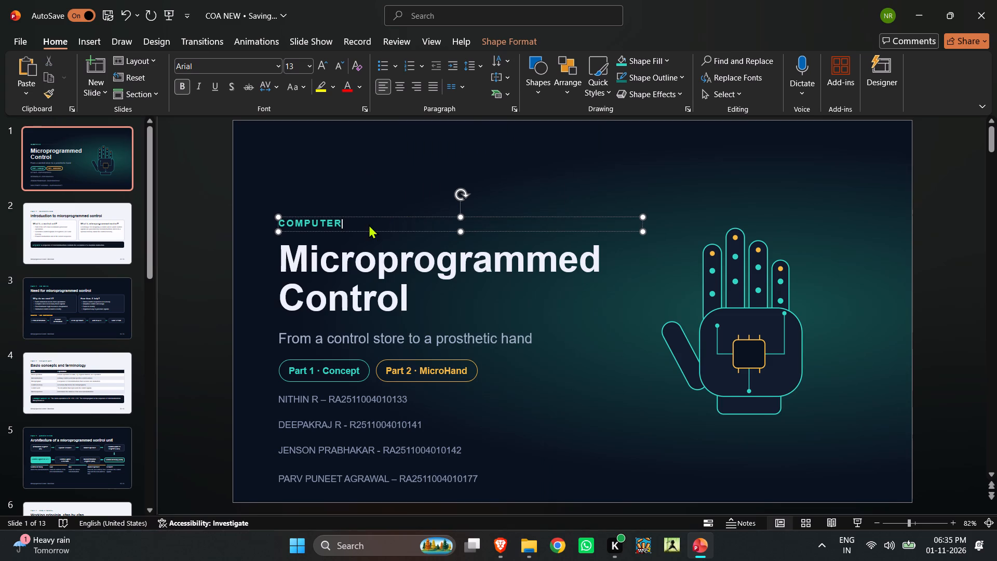
{"action": "key", "text": "ctrl+v"}
{"action": "left_click_drag", "start_coordinate": [343, 225], "coordinate": [282, 225]}
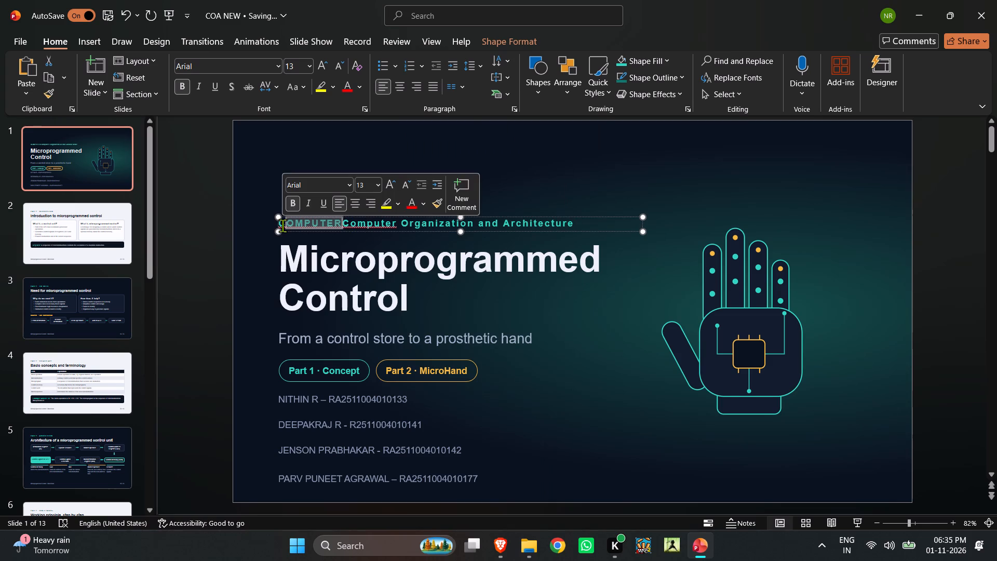
{"action": "key", "text": "BackSpace"}
{"action": "key", "text": "BackSpace"}
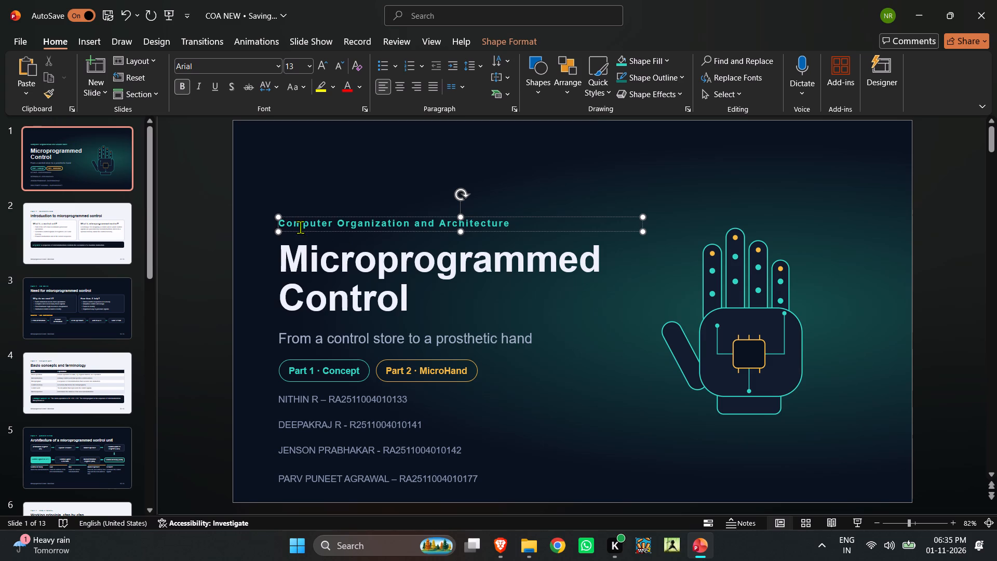
Set the font of the whole course heading to Castellar, keeping it bold.
{"action": "triple_click", "coordinate": [302, 223]}
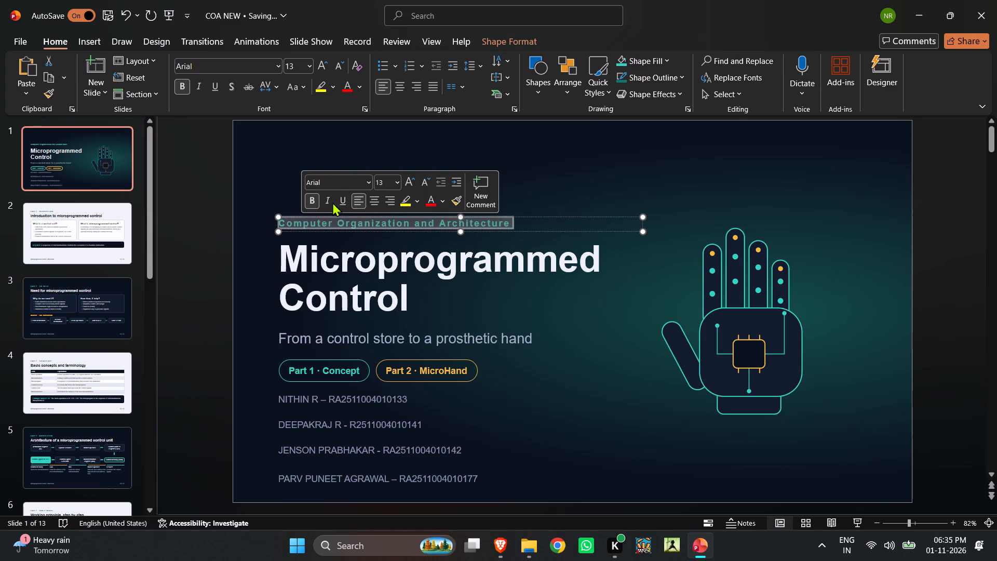
{"action": "left_click", "coordinate": [312, 202]}
{"action": "left_click", "coordinate": [312, 202]}
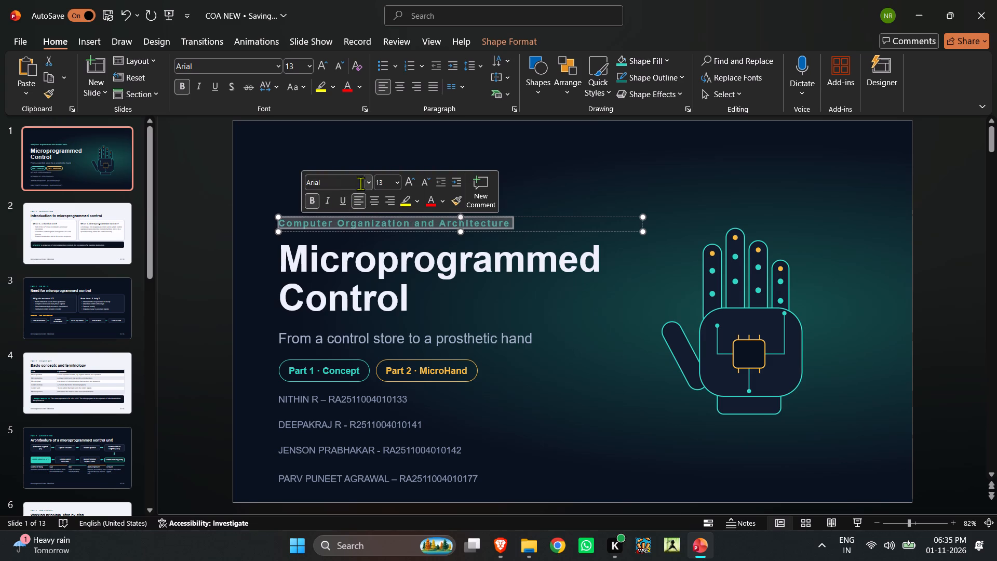
{"action": "left_click", "coordinate": [367, 183]}
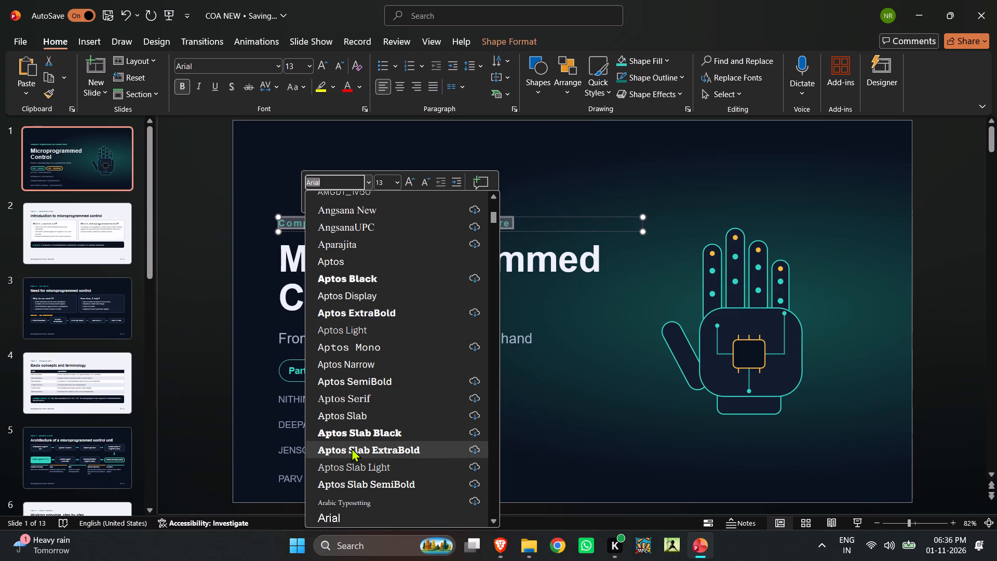
{"action": "scroll", "coordinate": [352, 450], "scroll_direction": "down", "scroll_amount": 15}
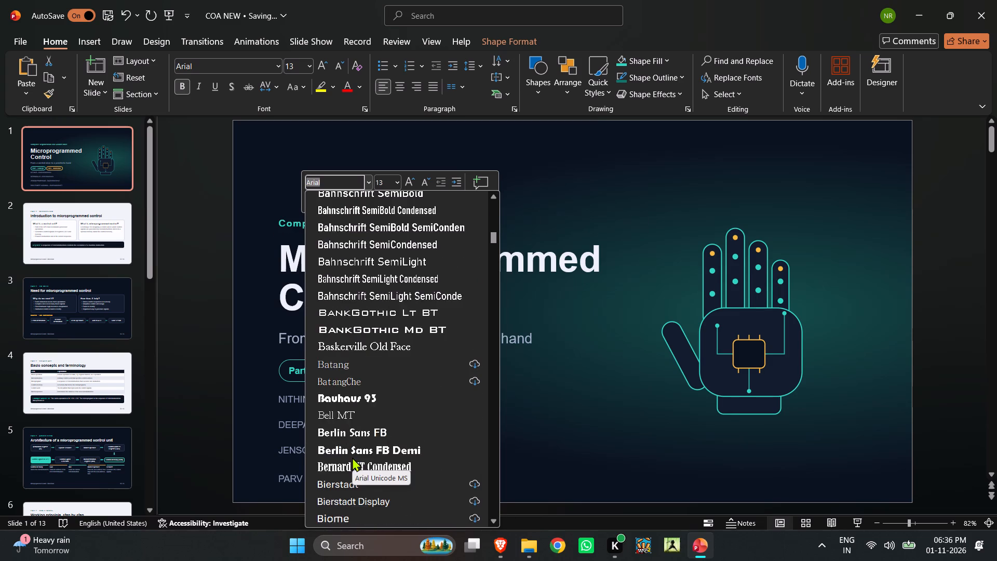
{"action": "scroll", "coordinate": [352, 457], "scroll_direction": "down", "scroll_amount": 4}
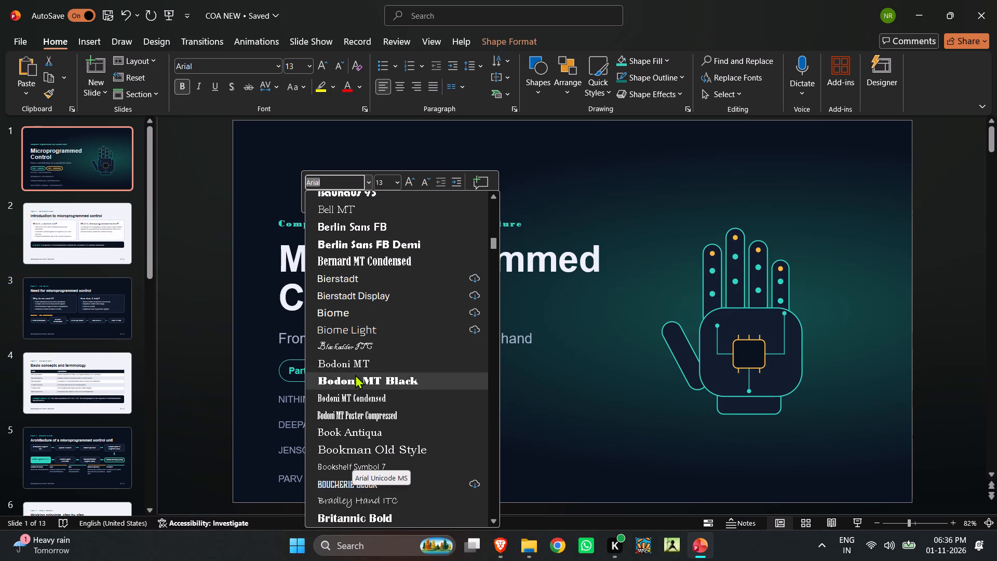
{"action": "scroll", "coordinate": [357, 438], "scroll_direction": "down", "scroll_amount": 9}
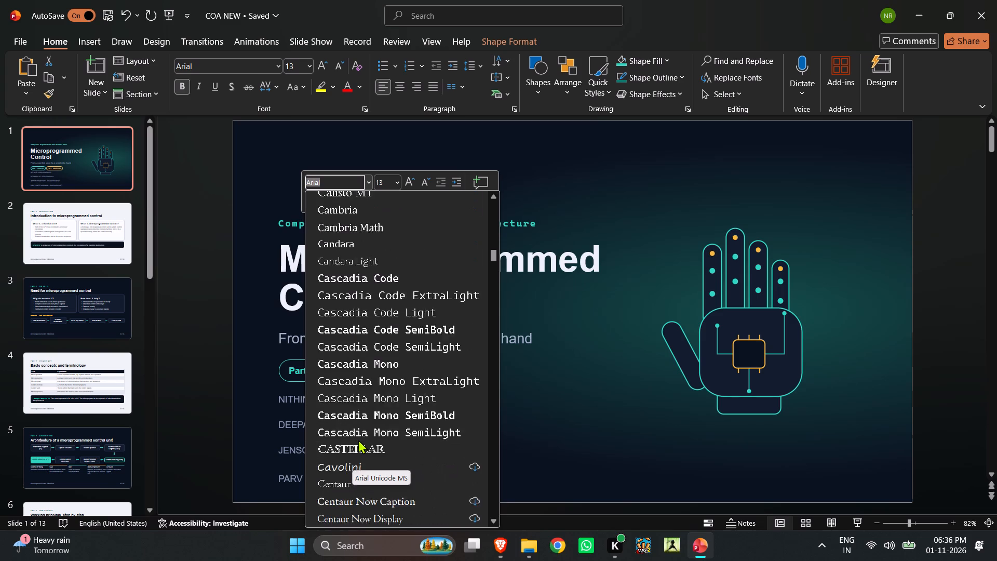
{"action": "scroll", "coordinate": [358, 439], "scroll_direction": "down", "scroll_amount": 3}
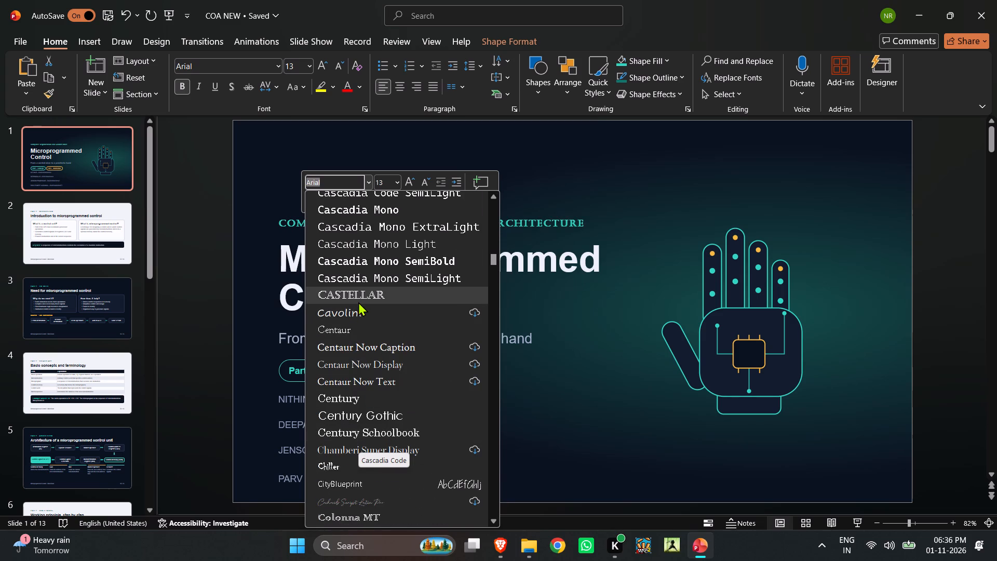
{"action": "left_click", "coordinate": [358, 302]}
Set the course heading's font size to 14 and deselect it.
{"action": "left_click", "coordinate": [399, 180]}
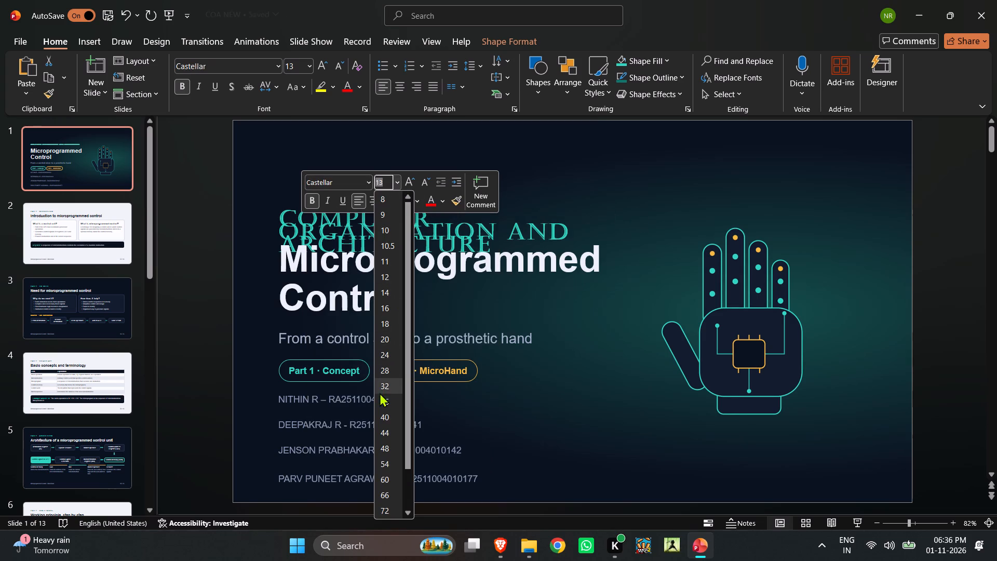
{"action": "left_click", "coordinate": [386, 294]}
{"action": "left_click", "coordinate": [573, 320]}
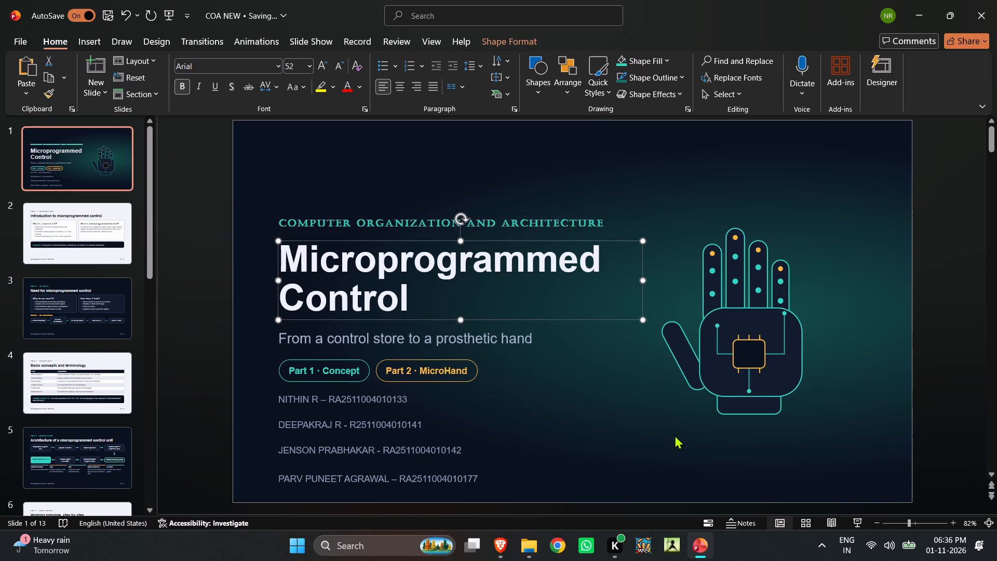
{"action": "left_click", "coordinate": [678, 417]}
{"action": "left_click", "coordinate": [934, 402]}
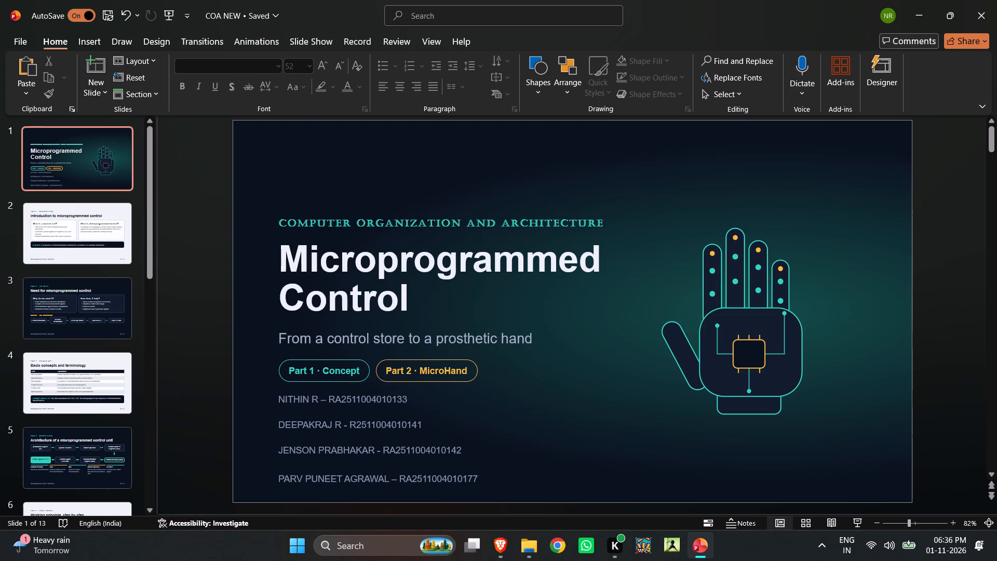
Recolour the text of all four member lines with a grey shade from the theme colours.
{"action": "left_click_drag", "start_coordinate": [279, 399], "coordinate": [487, 471]}
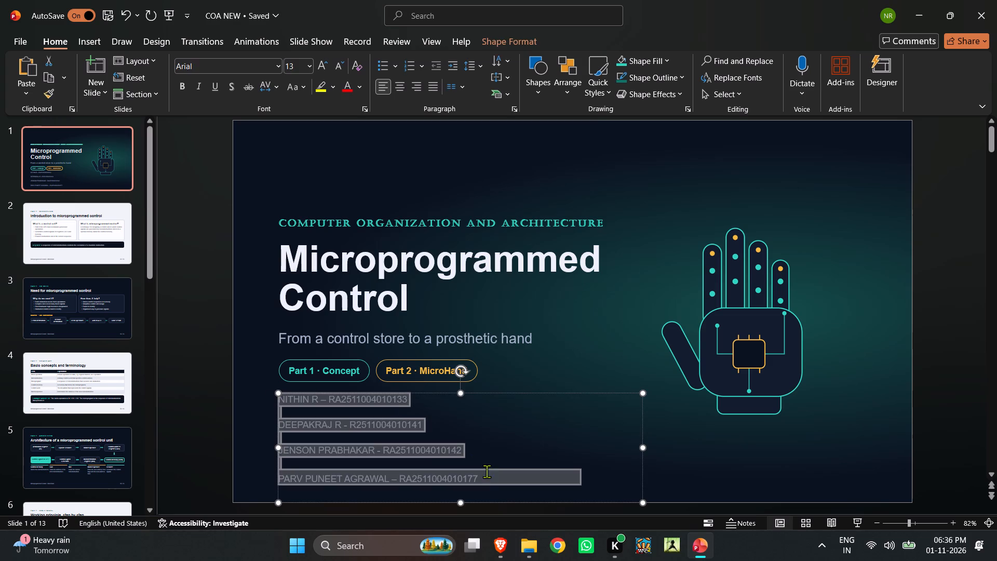
{"action": "left_click_drag", "start_coordinate": [487, 471], "coordinate": [487, 473]}
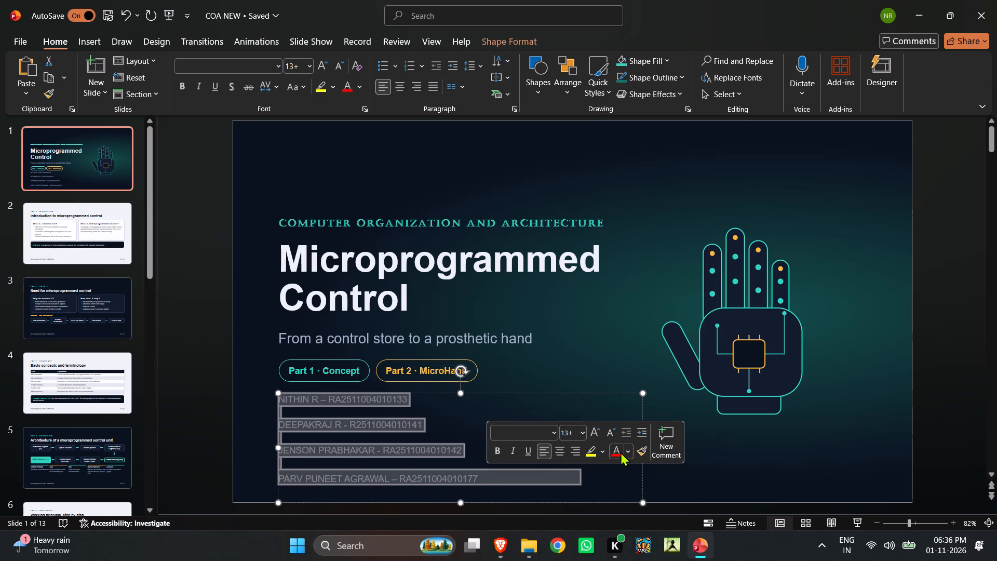
{"action": "left_click", "coordinate": [621, 452]}
{"action": "left_click", "coordinate": [625, 450]}
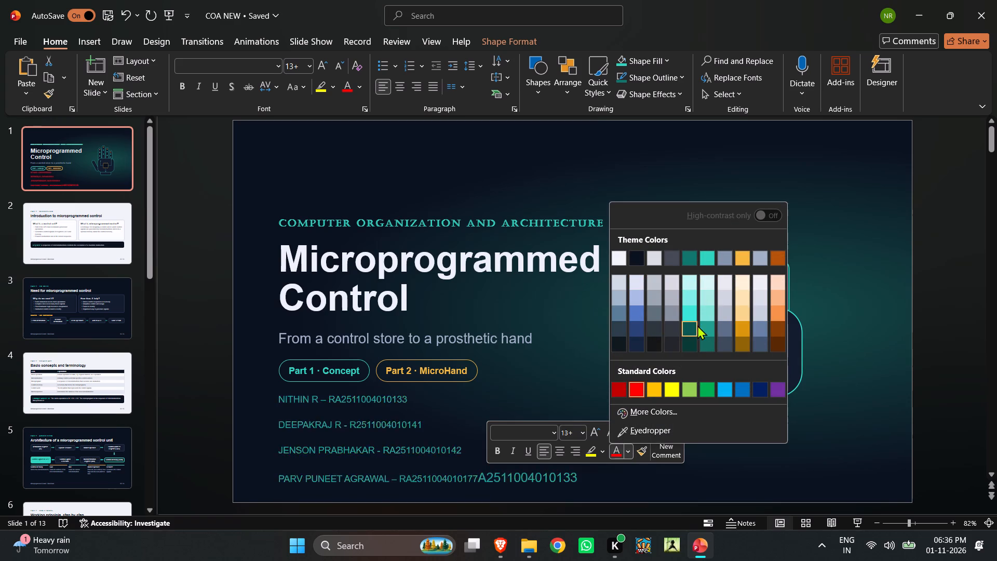
{"action": "left_click", "coordinate": [652, 298]}
{"action": "left_click", "coordinate": [648, 283]}
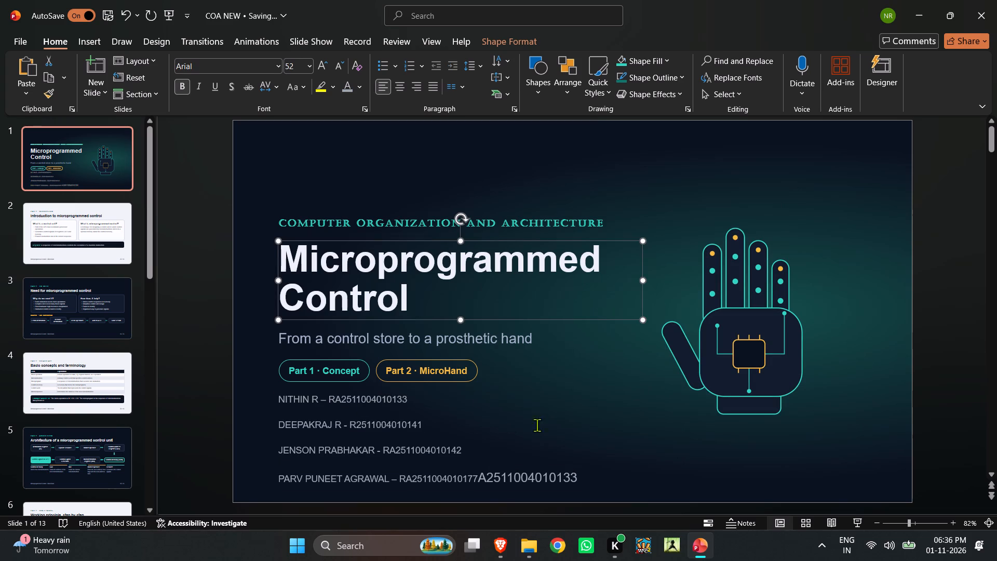
{"action": "left_click", "coordinate": [565, 422]}
Delete the stray second registration number after the fourth member's entry and retype that member's number ending as 177.
{"action": "left_click_drag", "start_coordinate": [479, 475], "coordinate": [570, 472]}
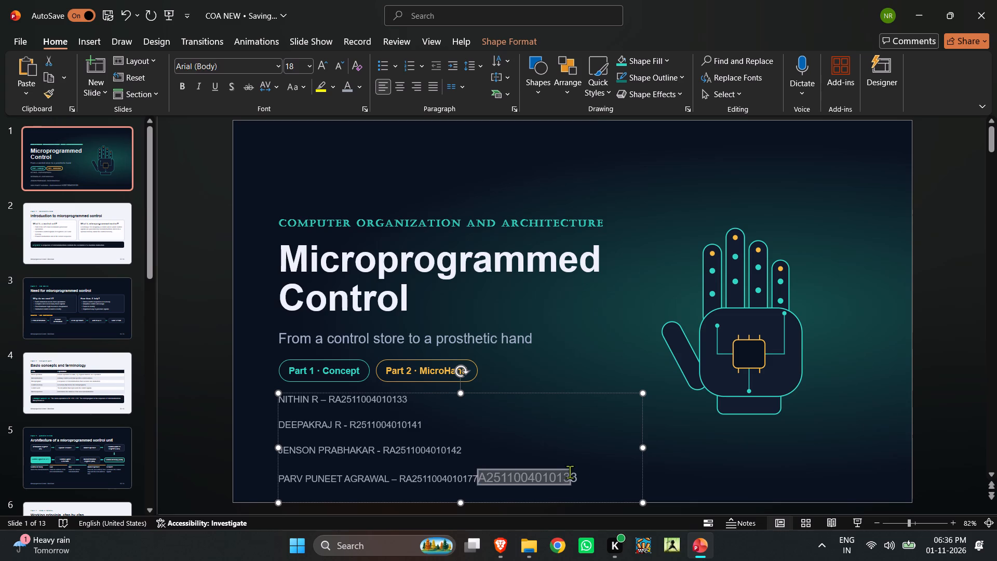
{"action": "left_click_drag", "start_coordinate": [570, 472], "coordinate": [586, 471]}
{"action": "left_click", "coordinate": [586, 471]}
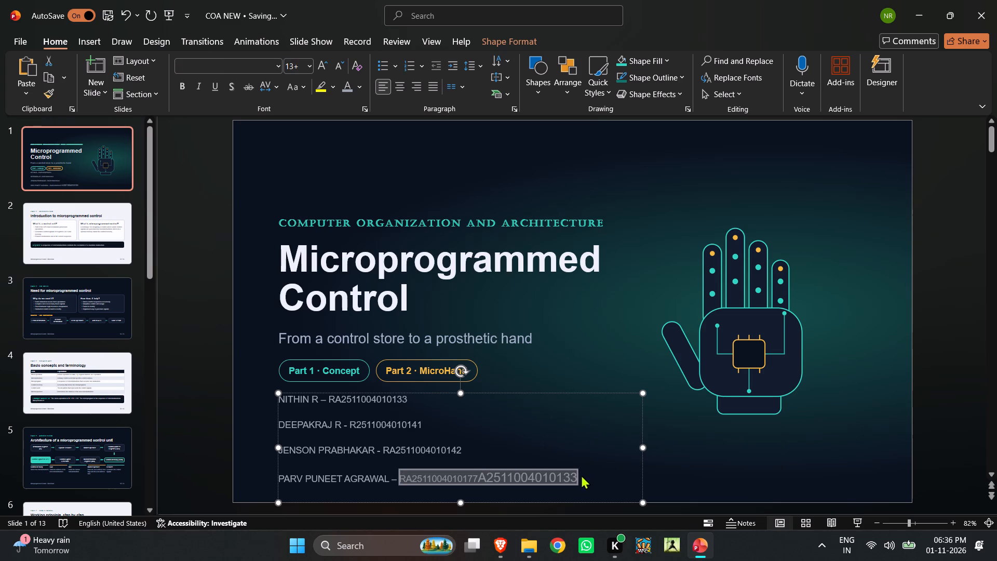
{"action": "left_click_drag", "start_coordinate": [579, 477], "coordinate": [573, 477]}
{"action": "double_click", "coordinate": [573, 477]}
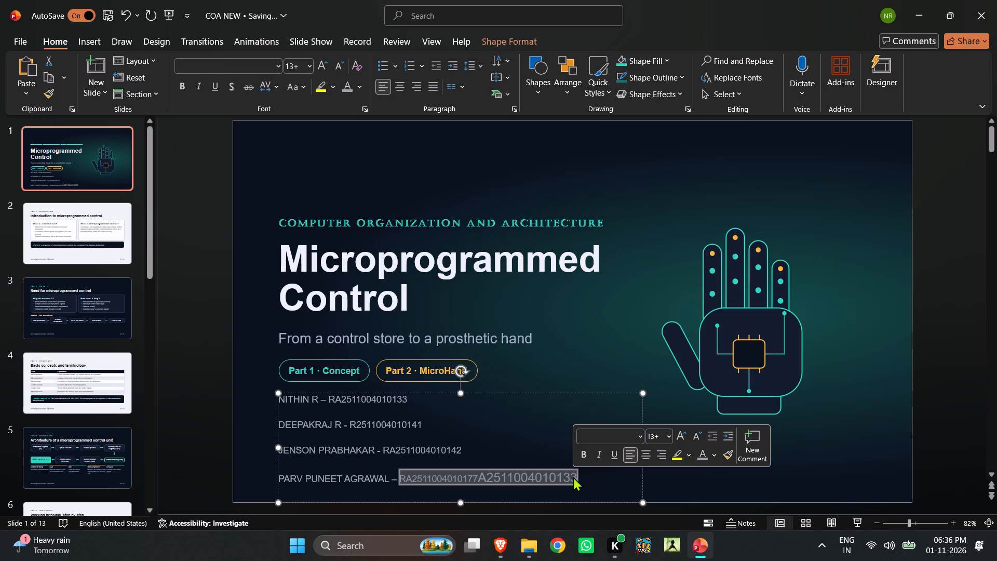
{"action": "left_click", "coordinate": [573, 477]}
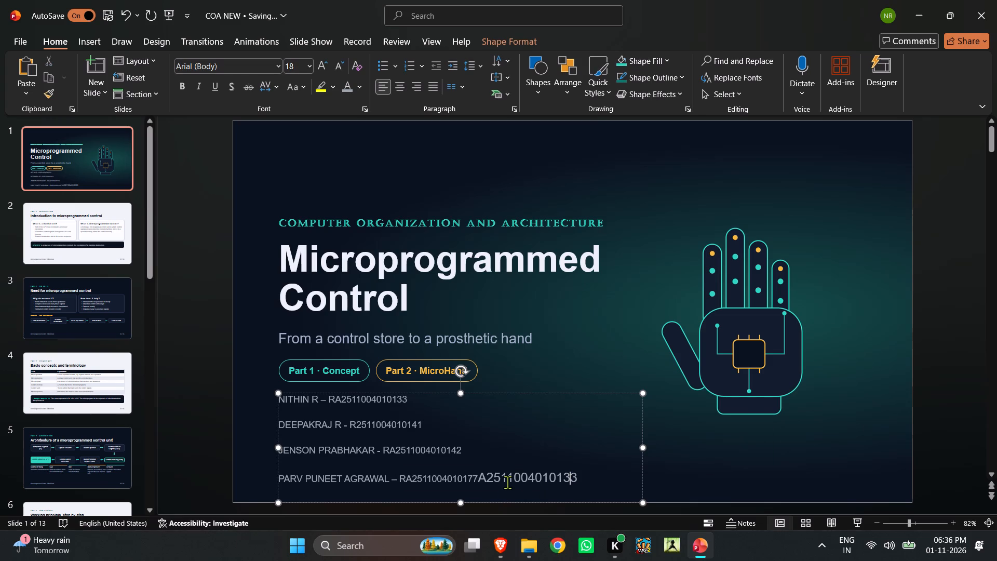
{"action": "key", "text": "Right"}
{"action": "key", "text": "BackSpace"}
{"action": "key", "text": "BackSpace"}
{"action": "key", "text": "BackSpace"}
{"action": "key", "text": "BackSpace"}
{"action": "key", "text": "BackSpace"}
{"action": "key", "text": "BackSpace"}
{"action": "key", "text": "BackSpace"}
{"action": "key", "text": "BackSpace"}
{"action": "key", "text": "BackSpace"}
{"action": "key", "text": "BackSpace"}
{"action": "key", "text": "BackSpace"}
{"action": "key", "text": "BackSpace"}
{"action": "key", "text": "BackSpace"}
{"action": "key", "text": "BackSpace"}
{"action": "key", "text": "BackSpace"}
{"action": "key", "text": "BackSpace"}
{"action": "key", "text": "BackSpace"}
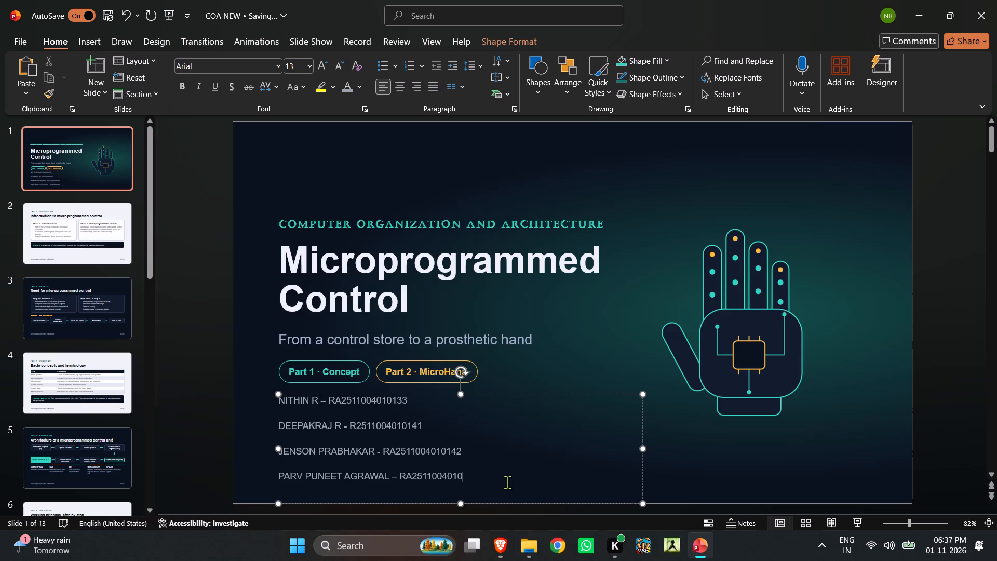
{"action": "type", "text": "177"}
{"action": "key", "text": "Return"}
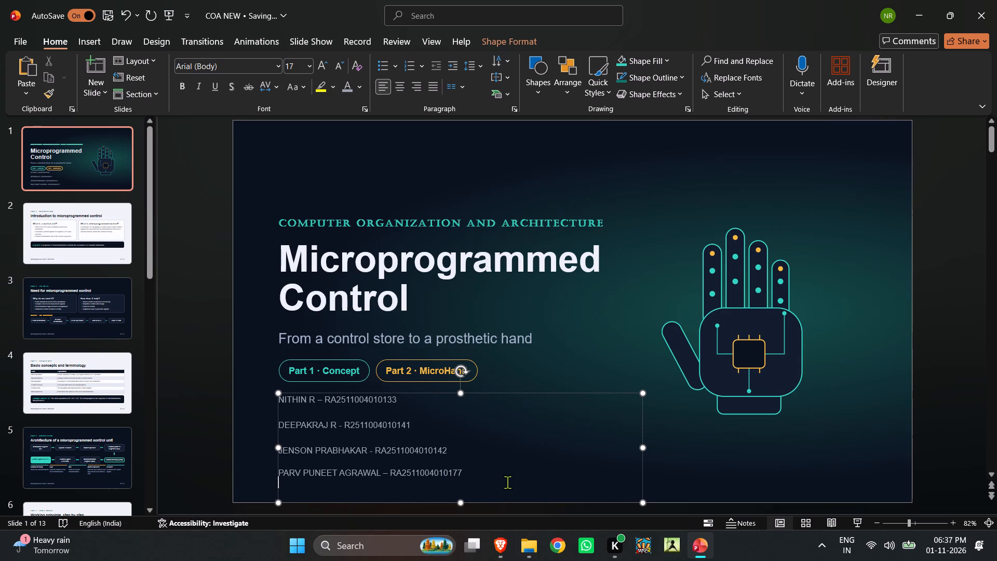
{"action": "key", "text": "BackSpace"}
{"action": "left_click", "coordinate": [658, 476]}
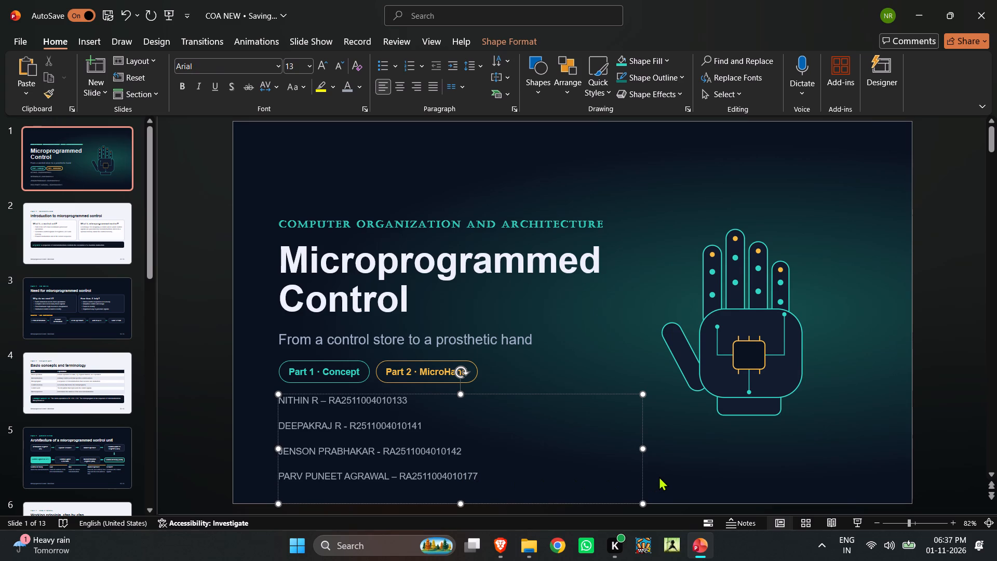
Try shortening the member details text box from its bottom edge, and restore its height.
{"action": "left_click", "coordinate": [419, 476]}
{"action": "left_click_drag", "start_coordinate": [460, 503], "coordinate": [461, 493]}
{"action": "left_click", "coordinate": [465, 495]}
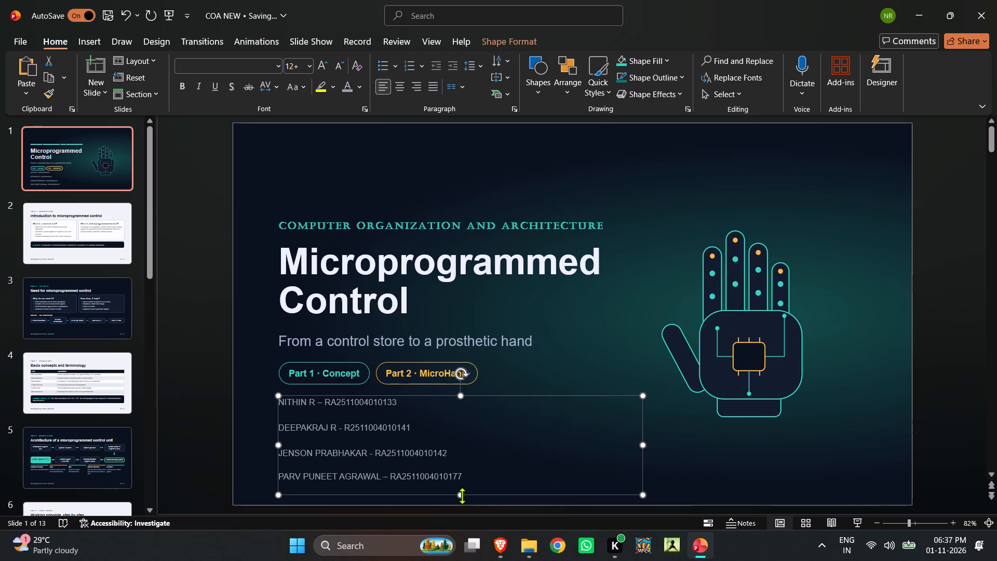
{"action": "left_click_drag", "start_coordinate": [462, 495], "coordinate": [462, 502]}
Clear the trailing blank space after the fourth member's registration number and re-enter the number's ending 177.
{"action": "left_click", "coordinate": [362, 490]}
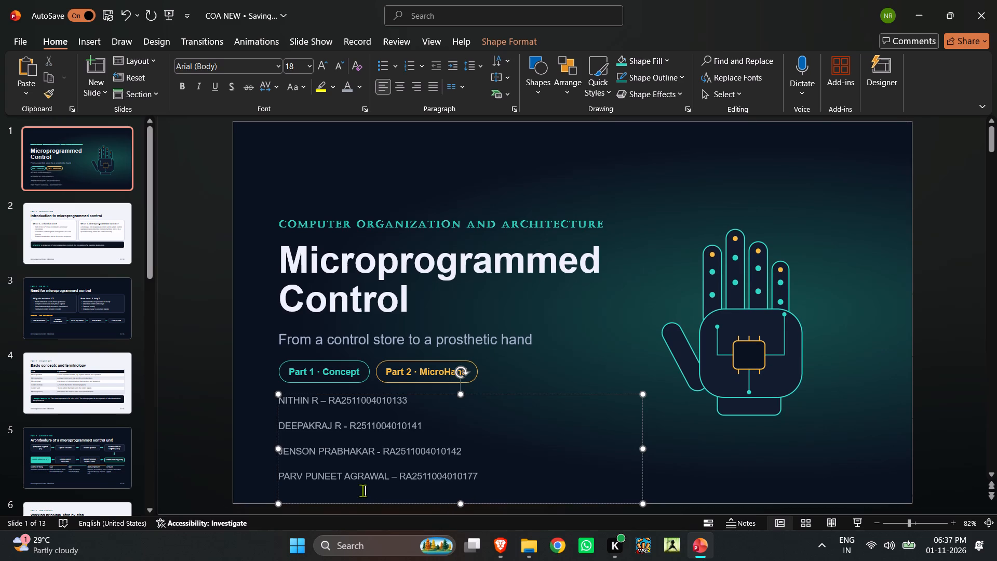
{"action": "key", "text": "BackSpace"}
{"action": "key", "text": "BackSpace"}
{"action": "key", "text": "BackSpace"}
{"action": "key", "text": "BackSpace"}
{"action": "key", "text": "BackSpace"}
{"action": "key", "text": "BackSpace"}
{"action": "key", "text": "BackSpace"}
{"action": "key", "text": "BackSpace"}
{"action": "key", "text": "BackSpace"}
{"action": "key", "text": "BackSpace"}
{"action": "key", "text": "BackSpace"}
{"action": "key", "text": "BackSpace"}
{"action": "key", "text": "BackSpace"}
{"action": "key", "text": "BackSpace"}
{"action": "key", "text": "BackSpace"}
{"action": "key", "text": "BackSpace"}
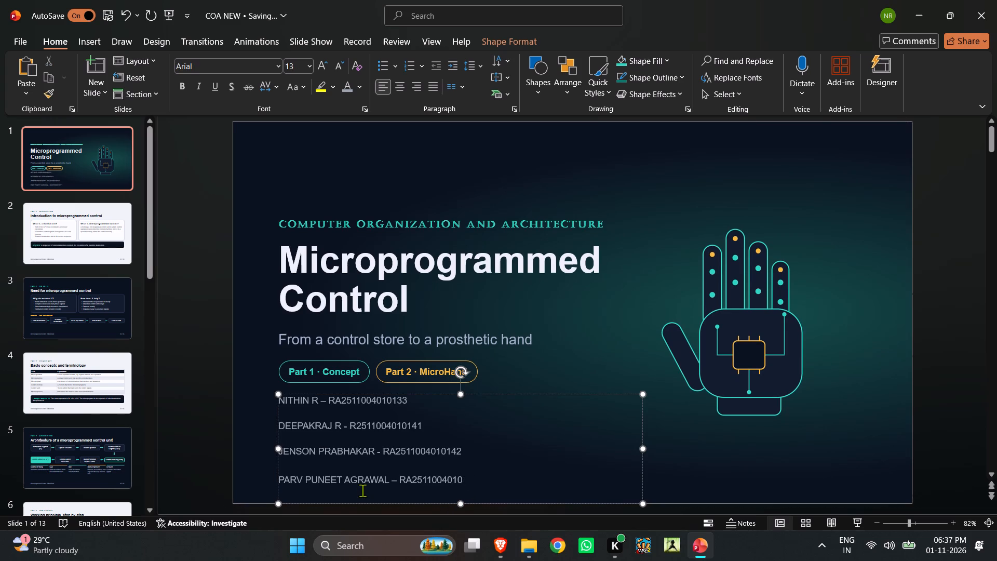
{"action": "type", "text": "177"}
{"action": "left_click", "coordinate": [778, 473]}
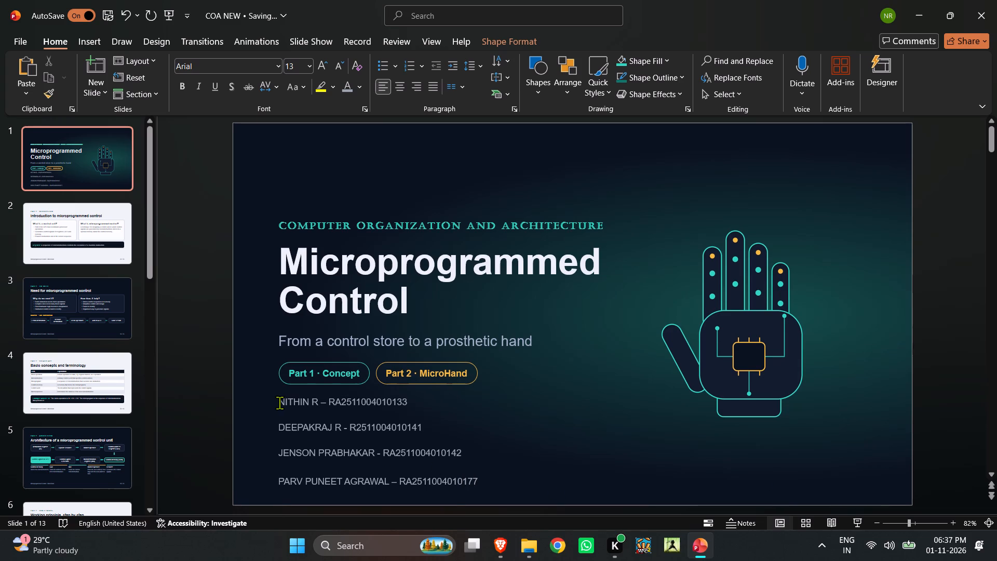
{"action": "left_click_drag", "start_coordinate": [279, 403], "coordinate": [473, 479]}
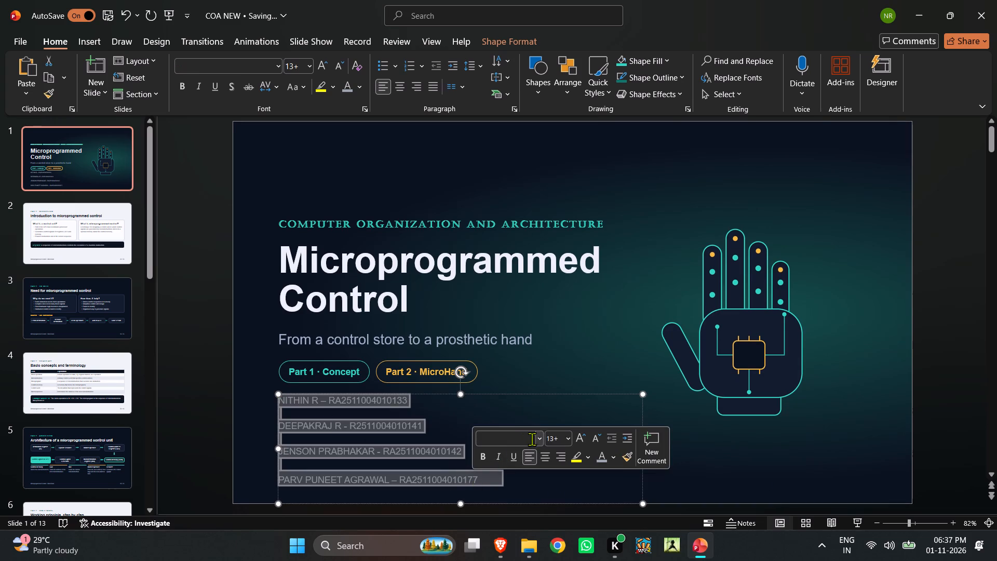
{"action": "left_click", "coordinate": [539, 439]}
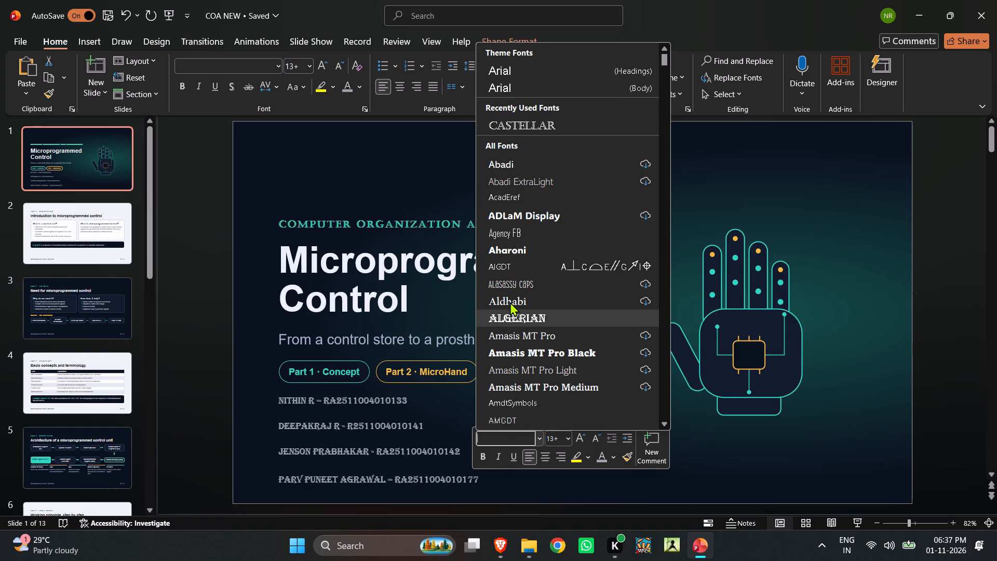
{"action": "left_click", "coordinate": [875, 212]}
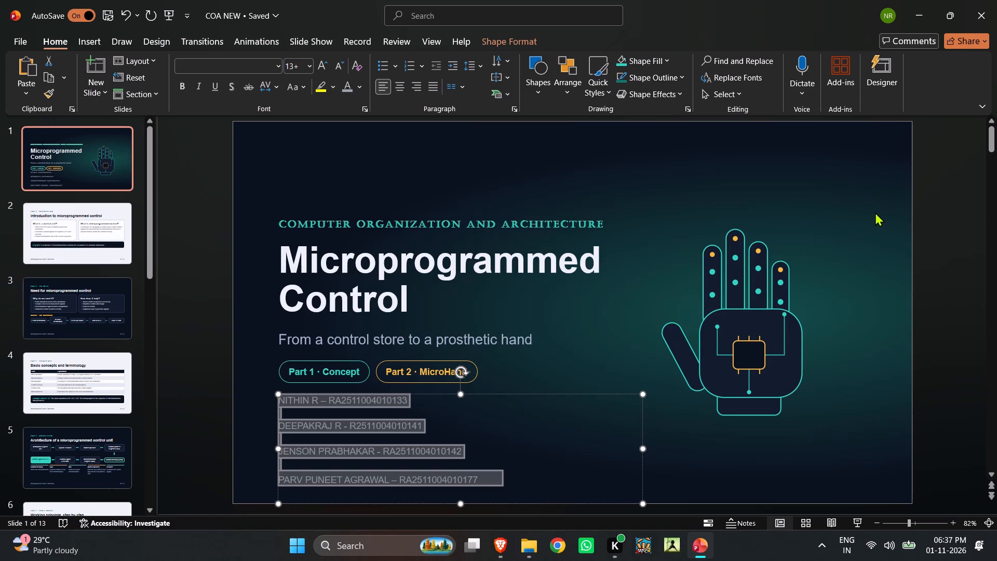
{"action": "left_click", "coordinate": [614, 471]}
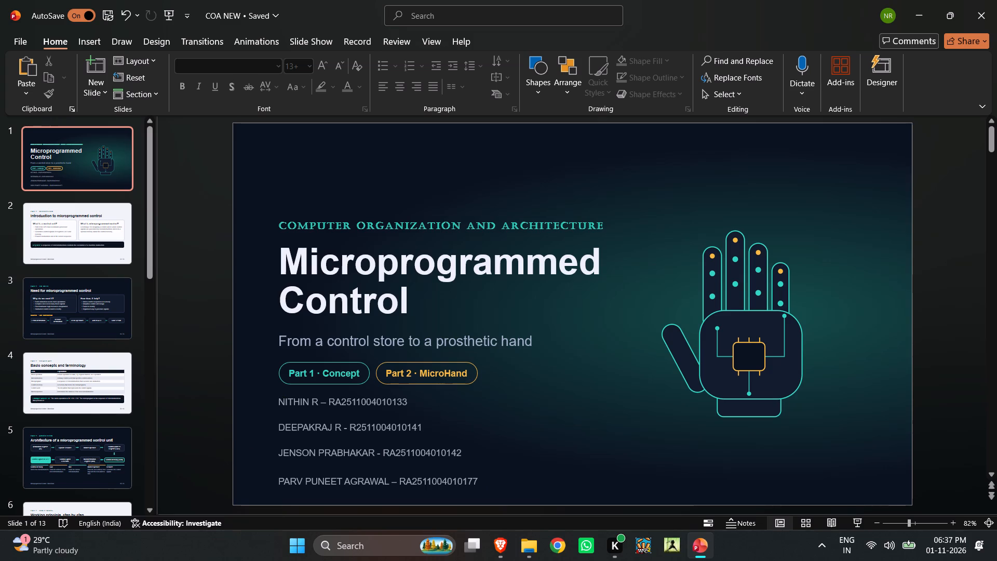
Move the Computer Organization and Architecture heading higher on the title slide, leaving more space above the main title.
{"action": "left_click", "coordinate": [484, 357]}
{"action": "left_click", "coordinate": [454, 270]}
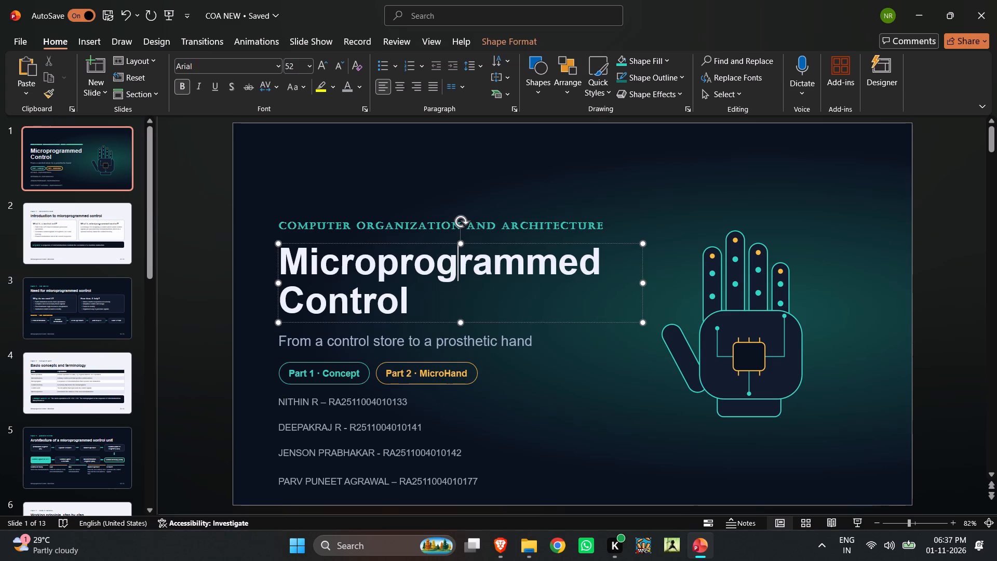
{"action": "left_click", "coordinate": [429, 230]}
{"action": "left_click_drag", "start_coordinate": [480, 218], "coordinate": [475, 197]}
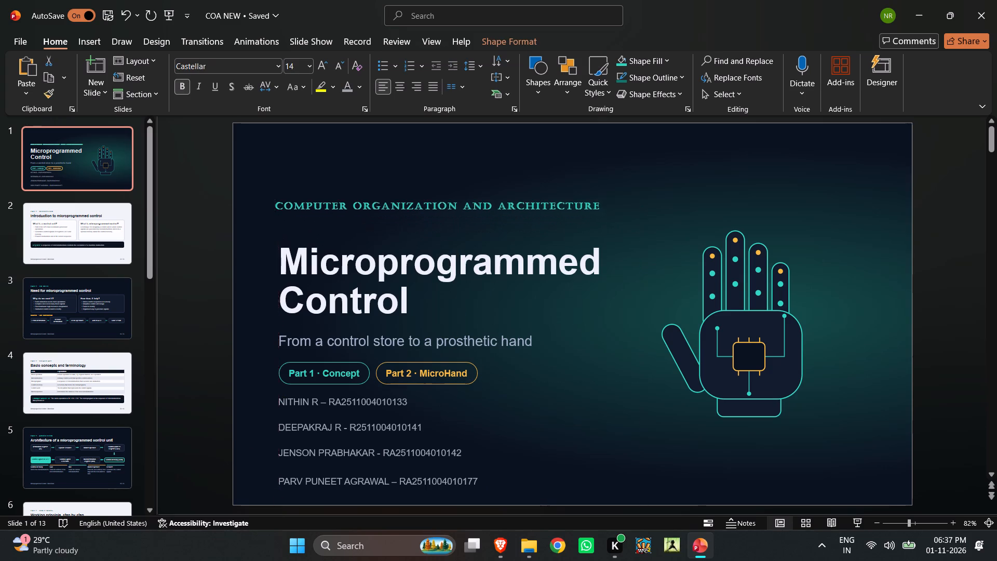
{"action": "left_click_drag", "start_coordinate": [475, 197], "coordinate": [477, 187]}
Move the Microprogrammed Control title up beneath the course heading, and bring the prosthetic hand subtitle up below it.
{"action": "left_click", "coordinate": [440, 275]}
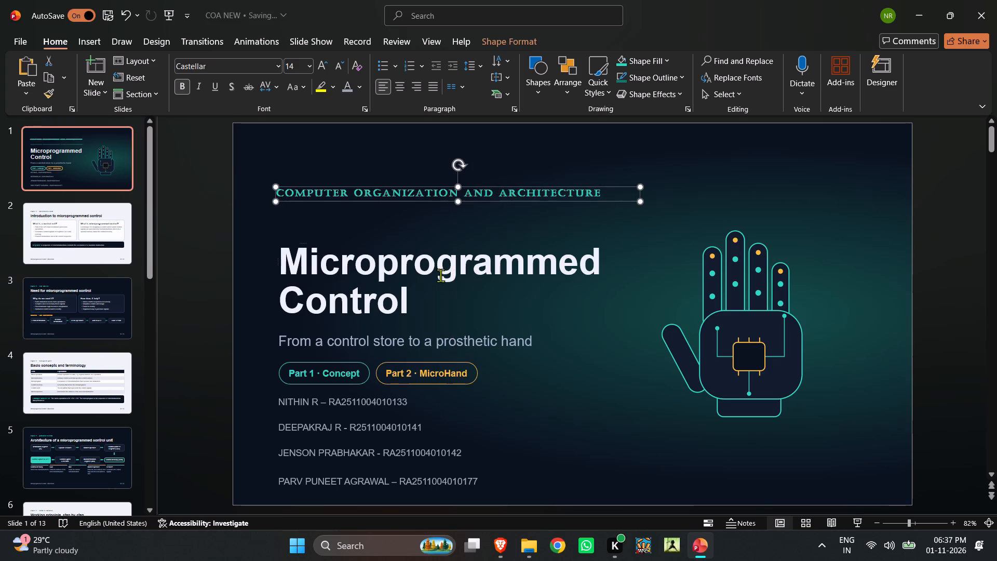
{"action": "left_click_drag", "start_coordinate": [486, 242], "coordinate": [482, 212]}
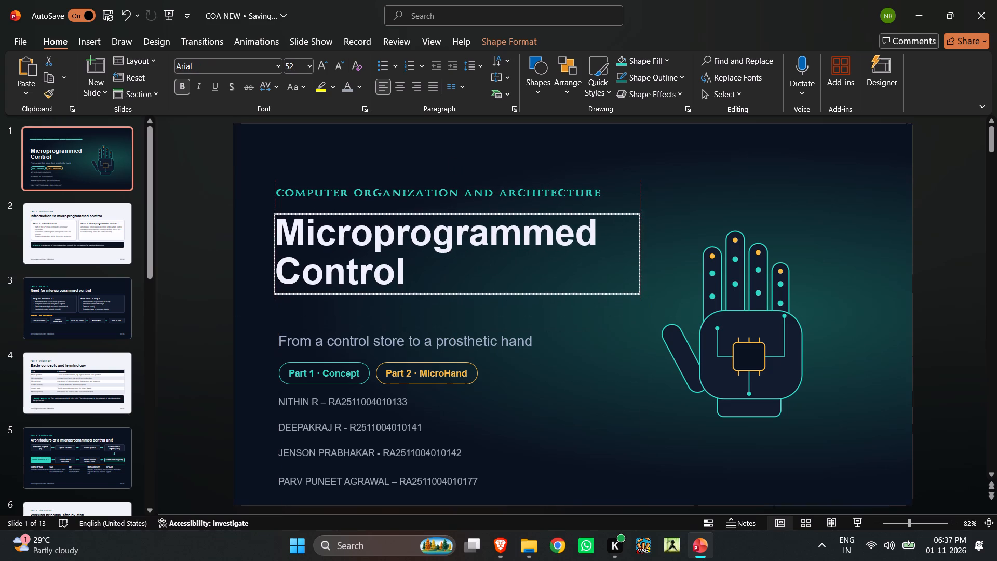
{"action": "left_click_drag", "start_coordinate": [482, 212], "coordinate": [482, 212]}
{"action": "left_click", "coordinate": [455, 328]}
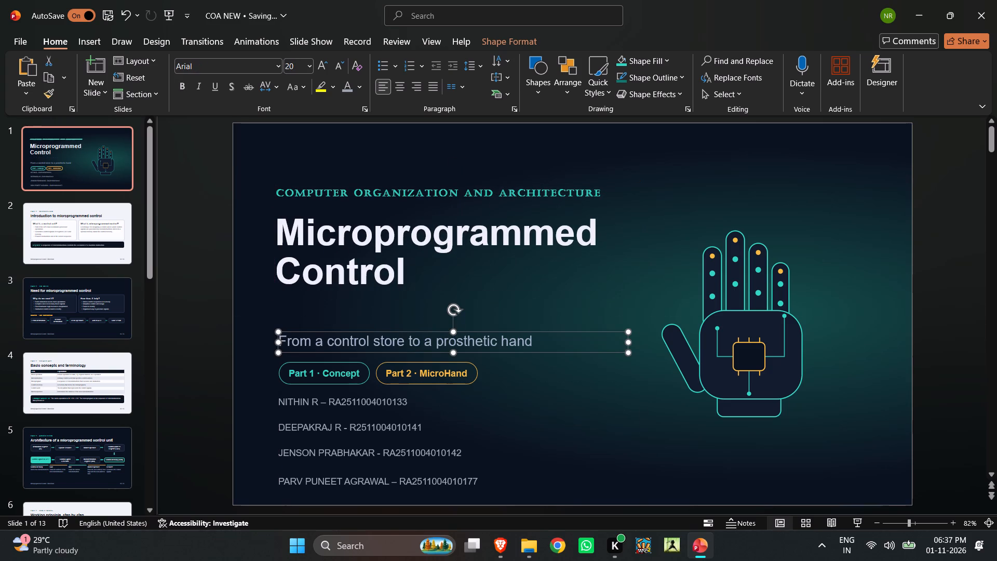
{"action": "left_click_drag", "start_coordinate": [464, 327], "coordinate": [465, 300]}
Move the Part 1 · Concept and Part 2 · MicroHand badges up under the subtitle, aligned side by side in one row.
{"action": "left_click", "coordinate": [457, 366]}
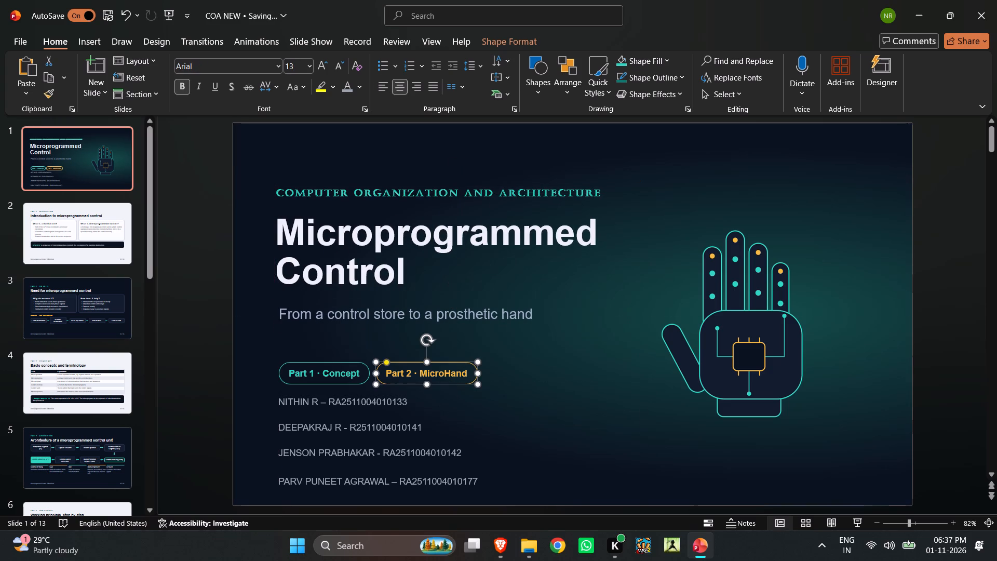
{"action": "left_click_drag", "start_coordinate": [447, 360], "coordinate": [448, 338]}
{"action": "left_click", "coordinate": [358, 372]}
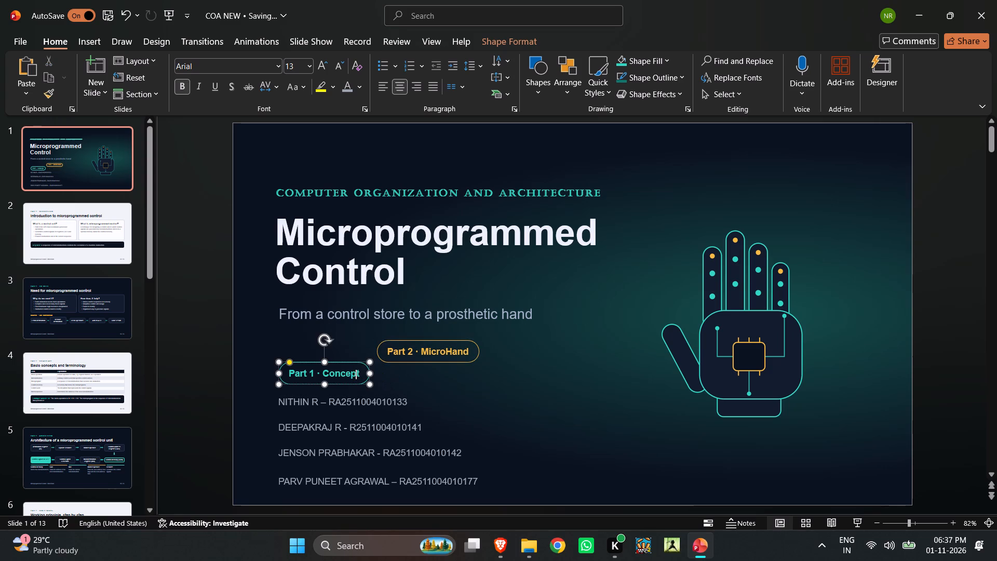
{"action": "left_click_drag", "start_coordinate": [348, 362], "coordinate": [351, 332]}
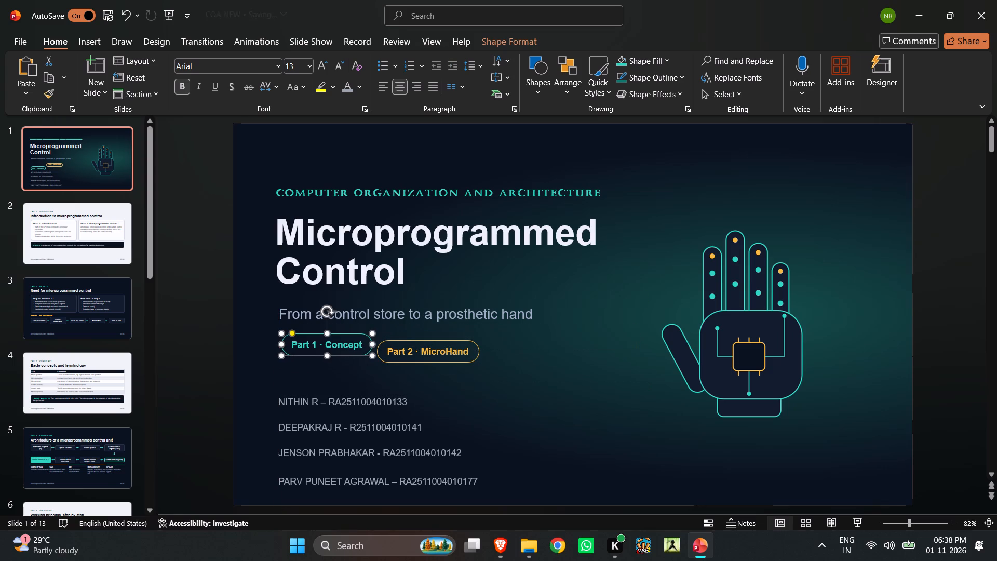
{"action": "left_click", "coordinate": [411, 348]}
{"action": "left_click_drag", "start_coordinate": [441, 339], "coordinate": [446, 333]}
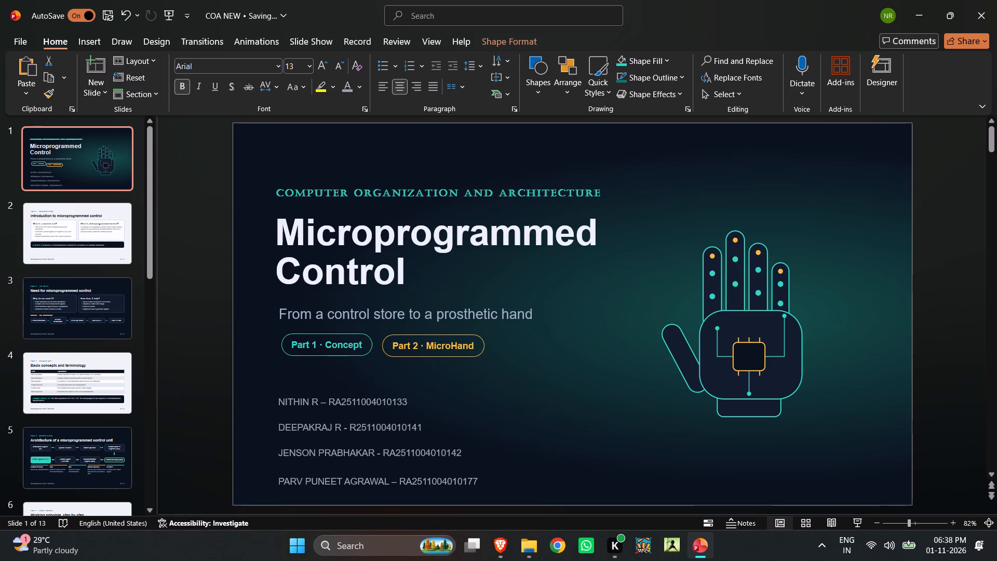
{"action": "left_click_drag", "start_coordinate": [446, 333], "coordinate": [446, 332]}
Move the robotic hand illustration slightly higher, keeping it beside the title block.
{"action": "left_click", "coordinate": [802, 364]}
{"action": "left_click_drag", "start_coordinate": [742, 310], "coordinate": [743, 305]}
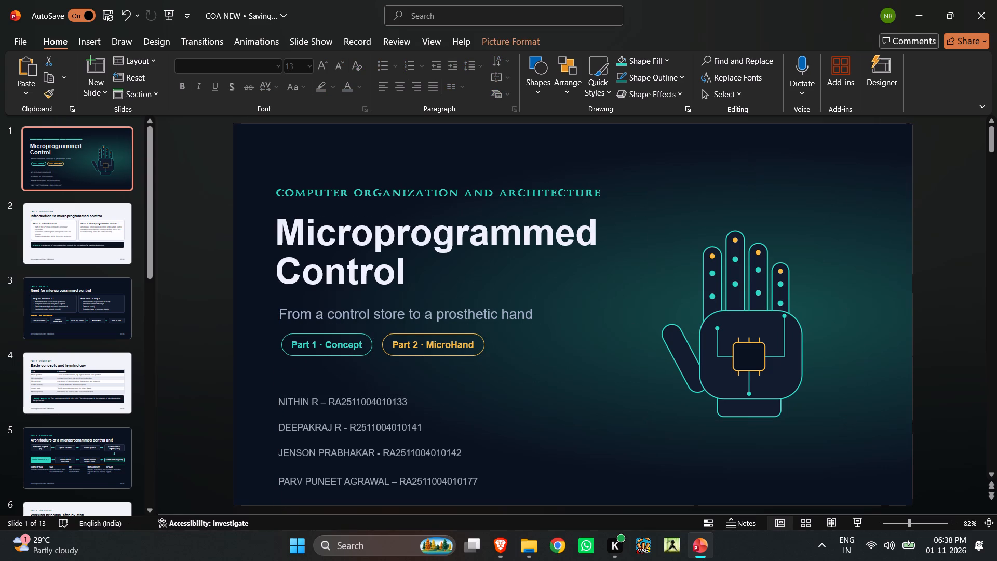
{"action": "left_click_drag", "start_coordinate": [743, 305], "coordinate": [742, 291]}
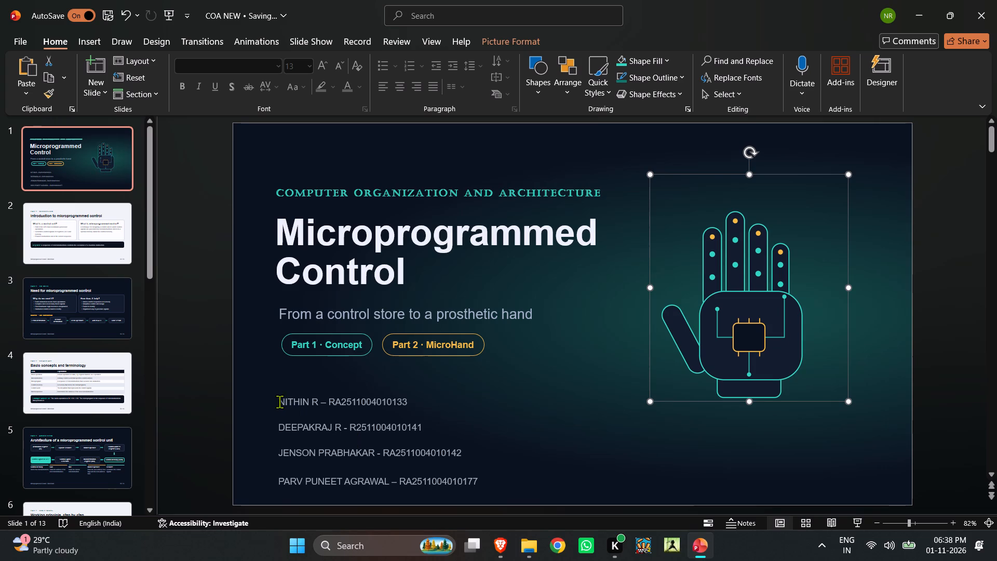
Recolour all four member lines with a pale, near-white theme colour and set their font size to 14.
{"action": "left_click_drag", "start_coordinate": [281, 402], "coordinate": [465, 487]}
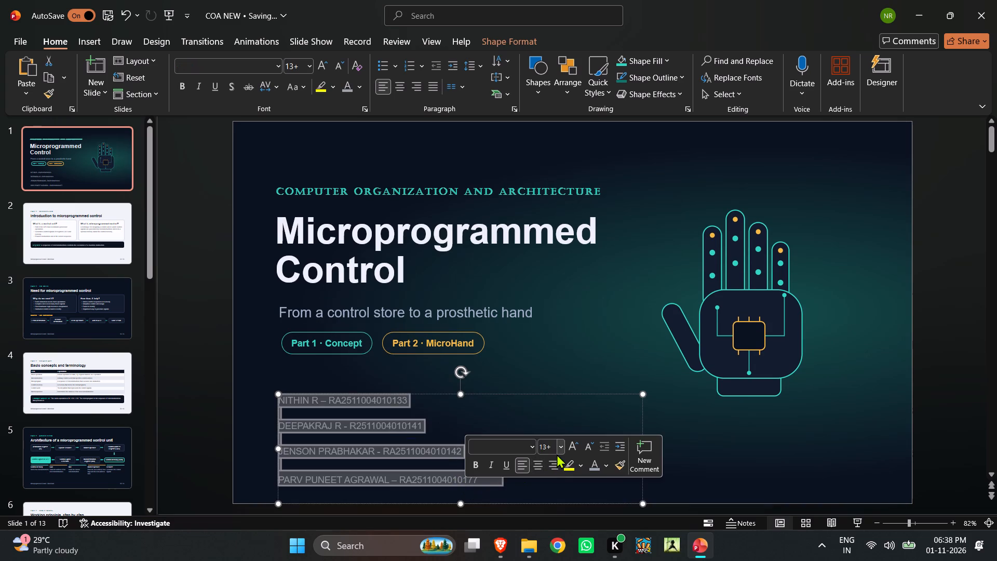
{"action": "left_click", "coordinate": [602, 461]}
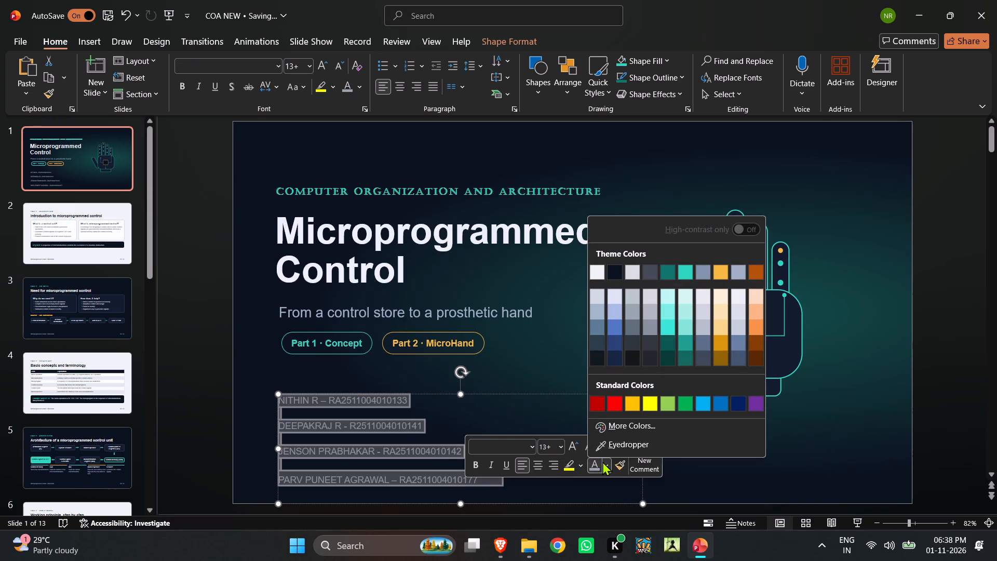
{"action": "left_click", "coordinate": [613, 298]}
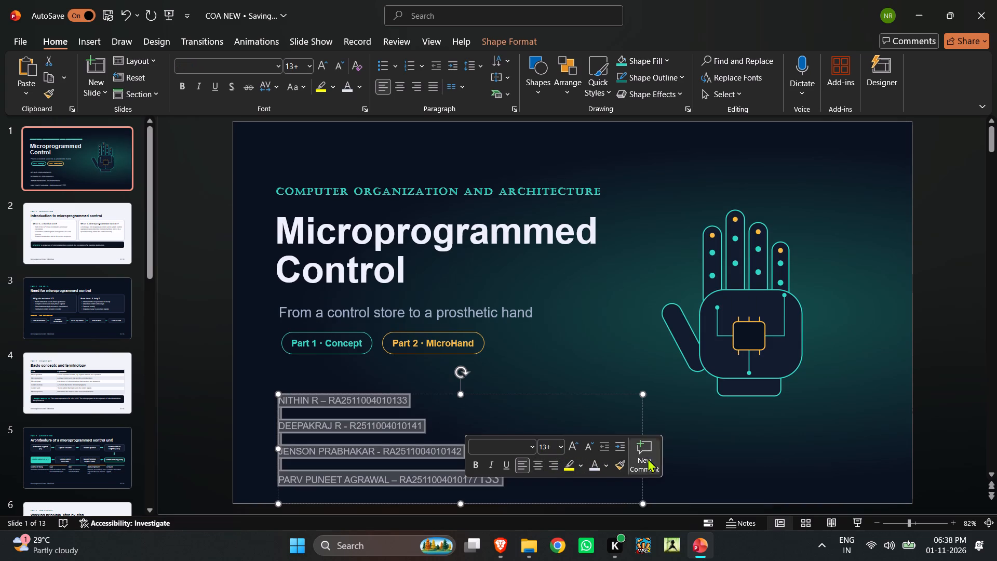
{"action": "left_click", "coordinate": [563, 442]}
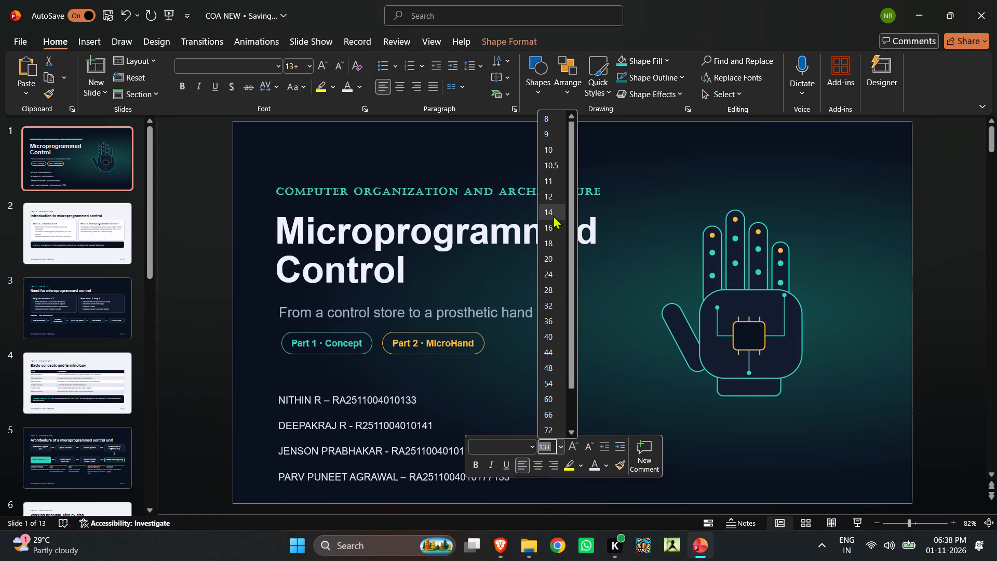
{"action": "left_click", "coordinate": [553, 215]}
Move the member details text box slightly up towards the badges and deselect it.
{"action": "left_click_drag", "start_coordinate": [487, 392], "coordinate": [488, 383]}
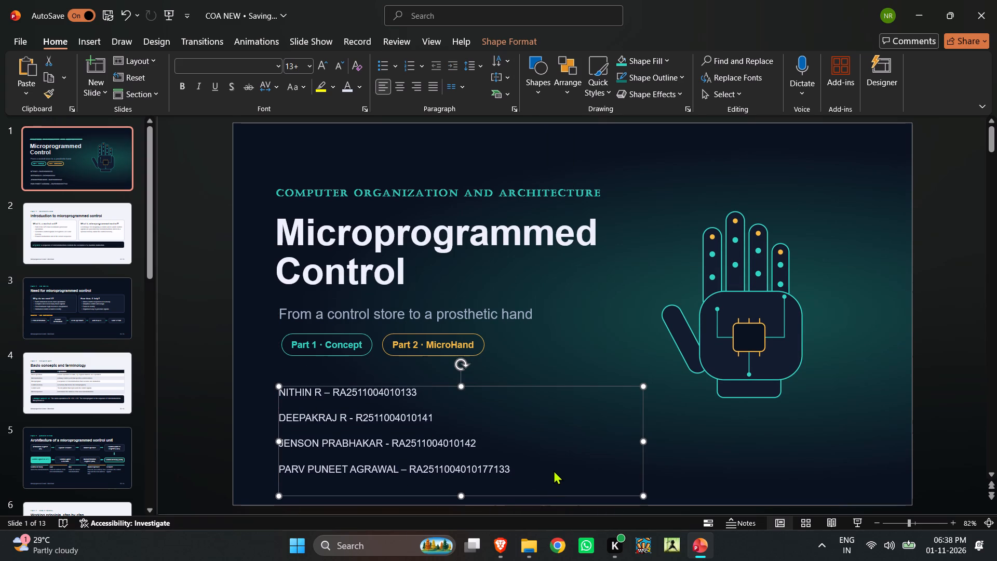
{"action": "left_click", "coordinate": [554, 470]}
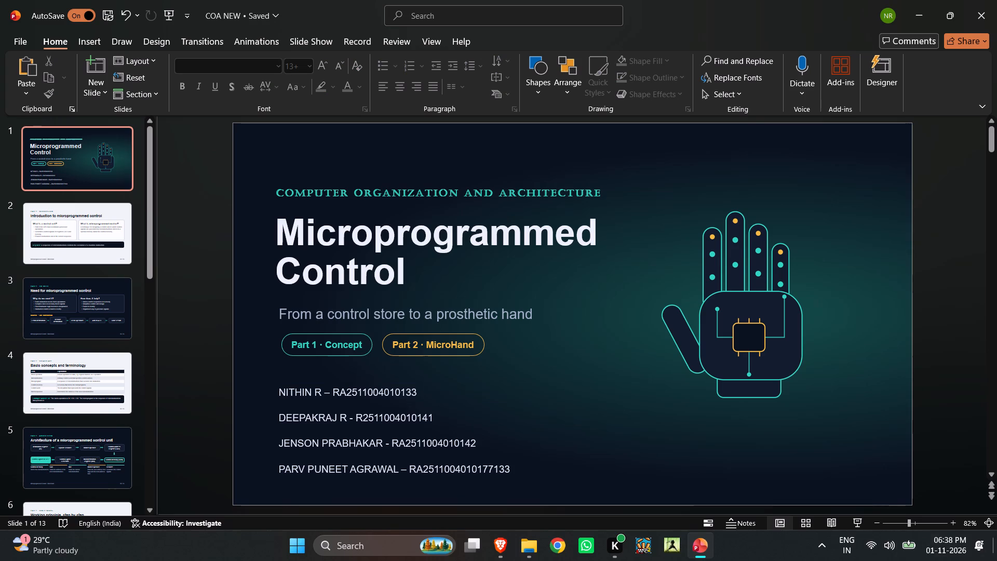
Search the presentation for MICROHAND using Find and Replace, without replacing anything, and close the search.
{"action": "left_click", "coordinate": [110, 236]}
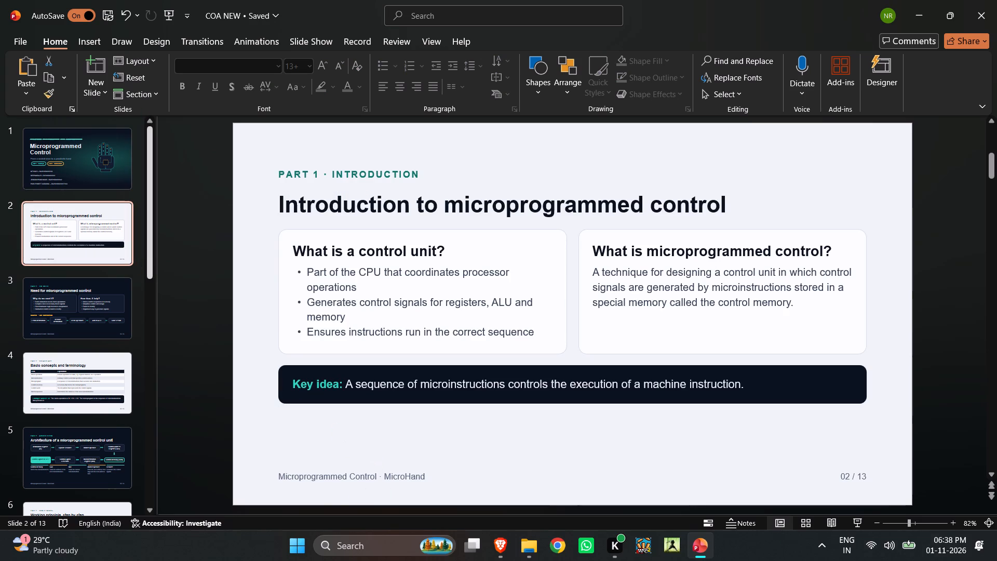
{"action": "left_click", "coordinate": [75, 168]}
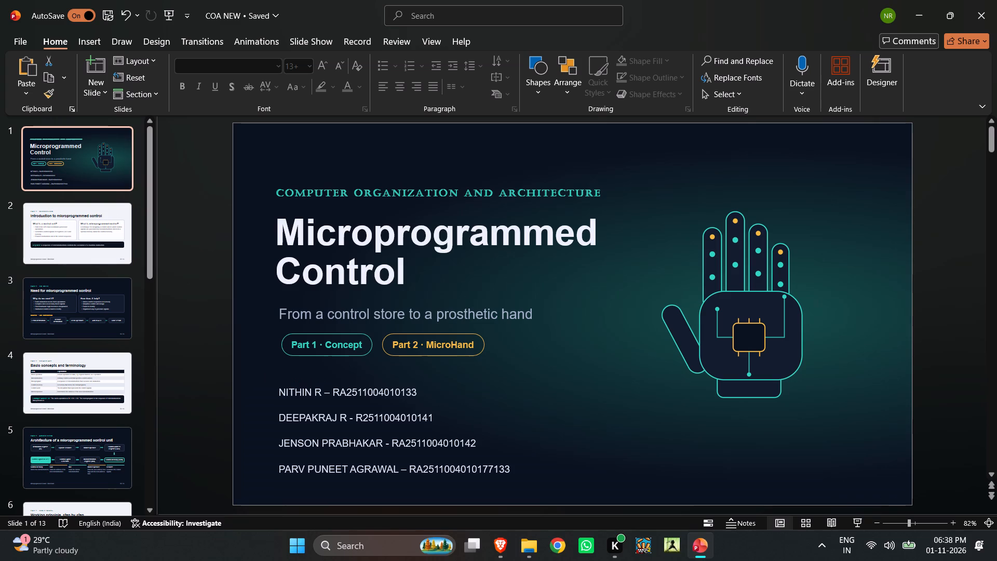
{"action": "key", "text": "ctrl+h"}
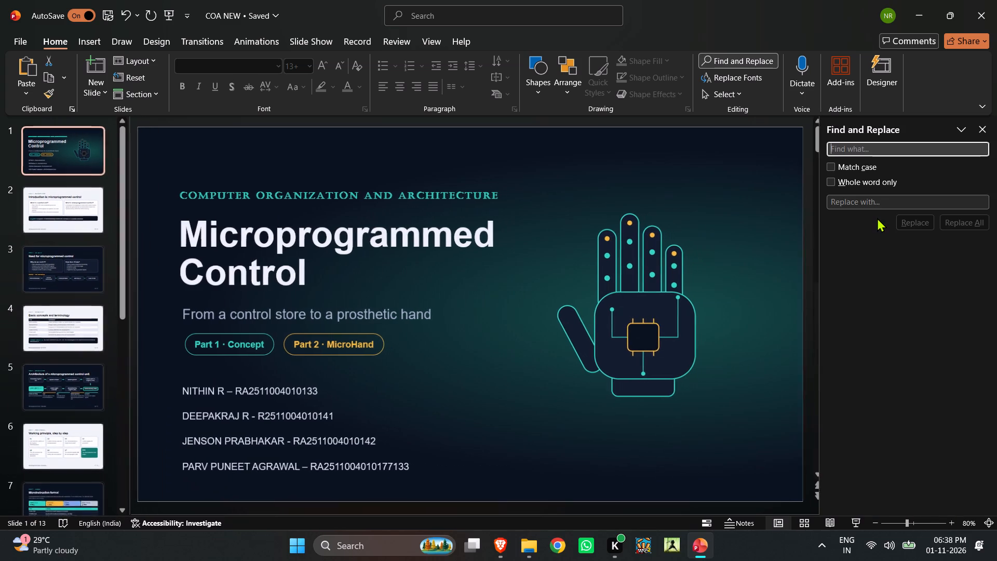
{"action": "left_click", "coordinate": [874, 154]}
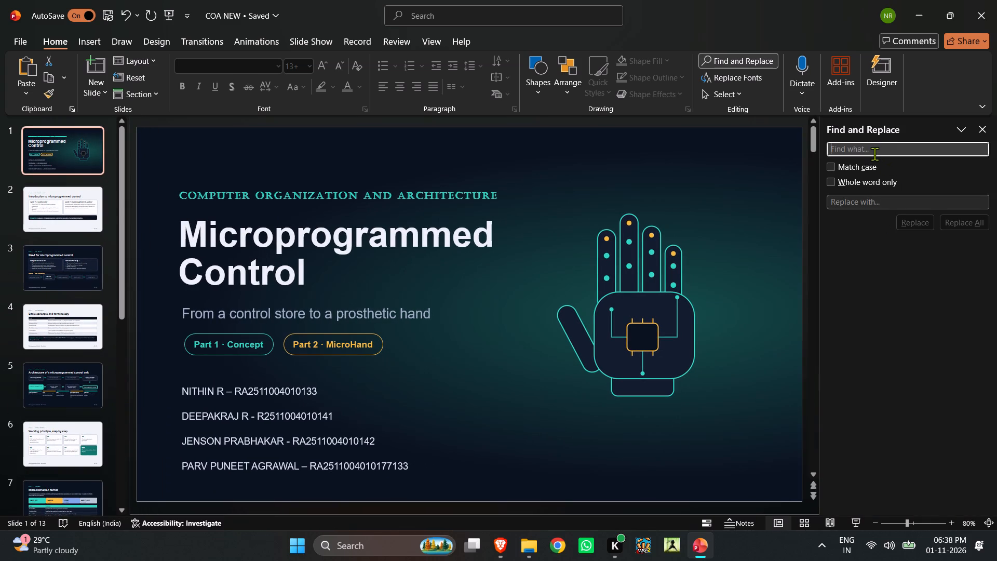
{"action": "type", "text": "MI"}
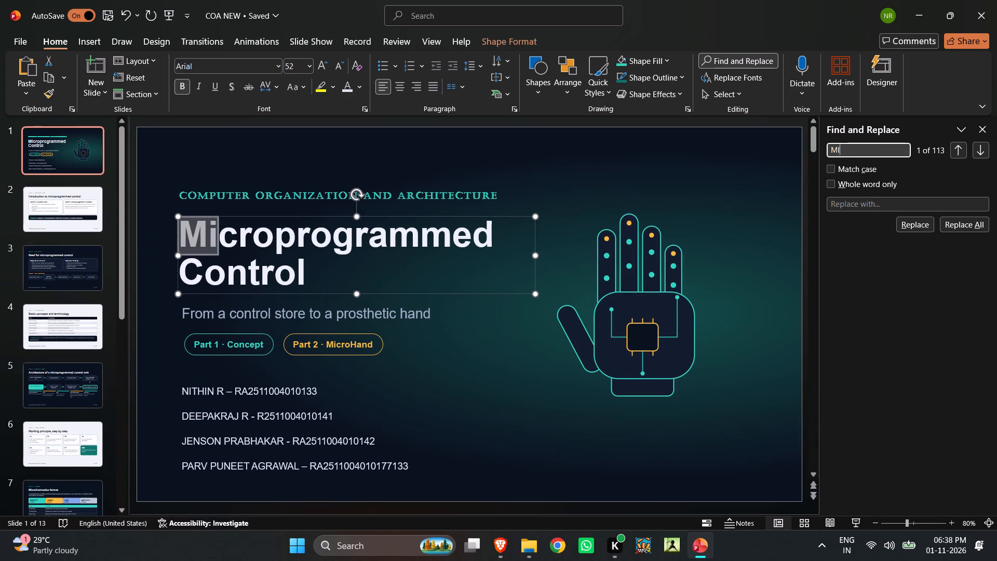
{"action": "key", "text": "BackSpace"}
{"action": "type", "text": "ICROHAND"}
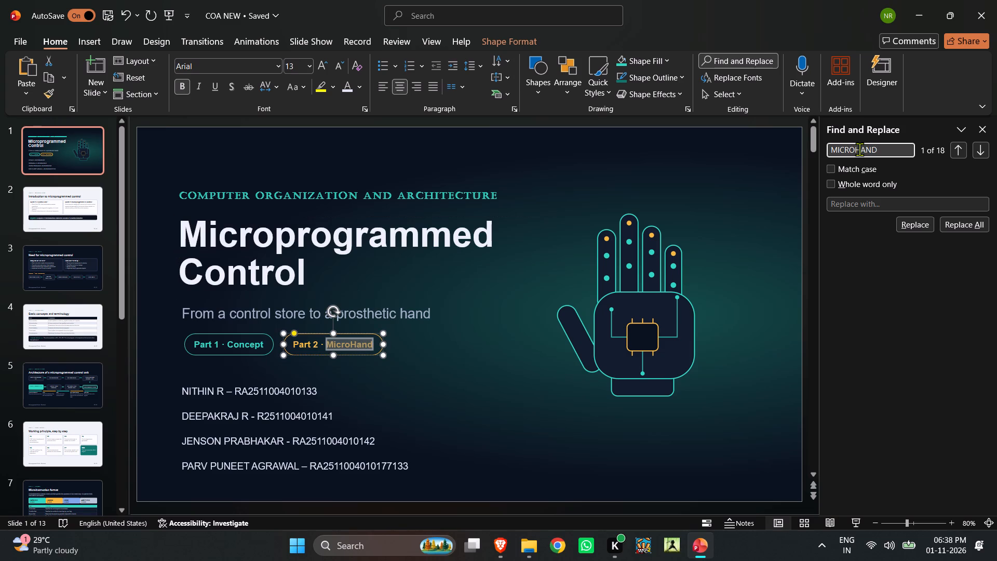
{"action": "left_click", "coordinate": [986, 131]}
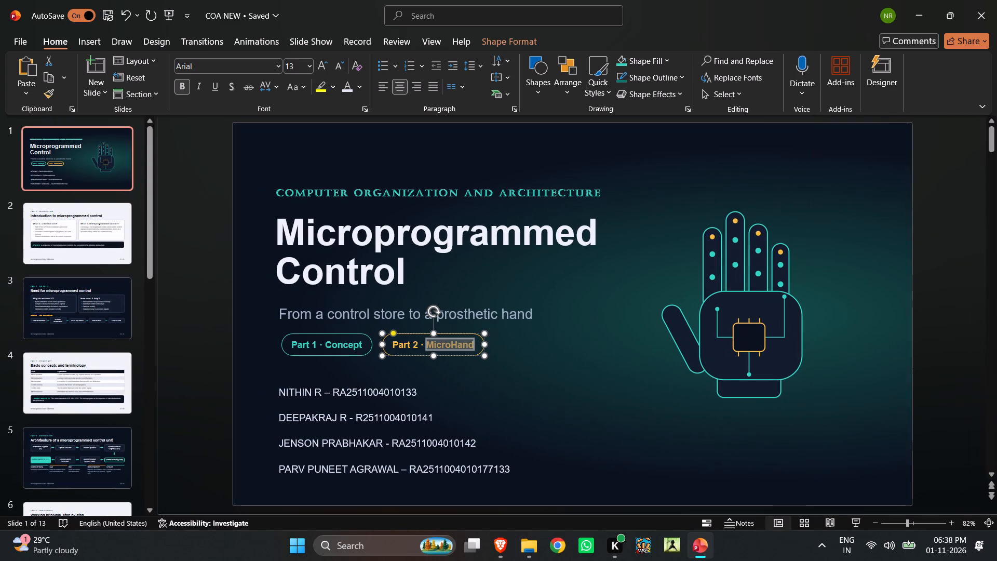
{"action": "left_click", "coordinate": [946, 263]}
Add a new title-and-text slide at the end of the presentation, after the Working of MicroHand slide.
{"action": "left_click", "coordinate": [88, 238]}
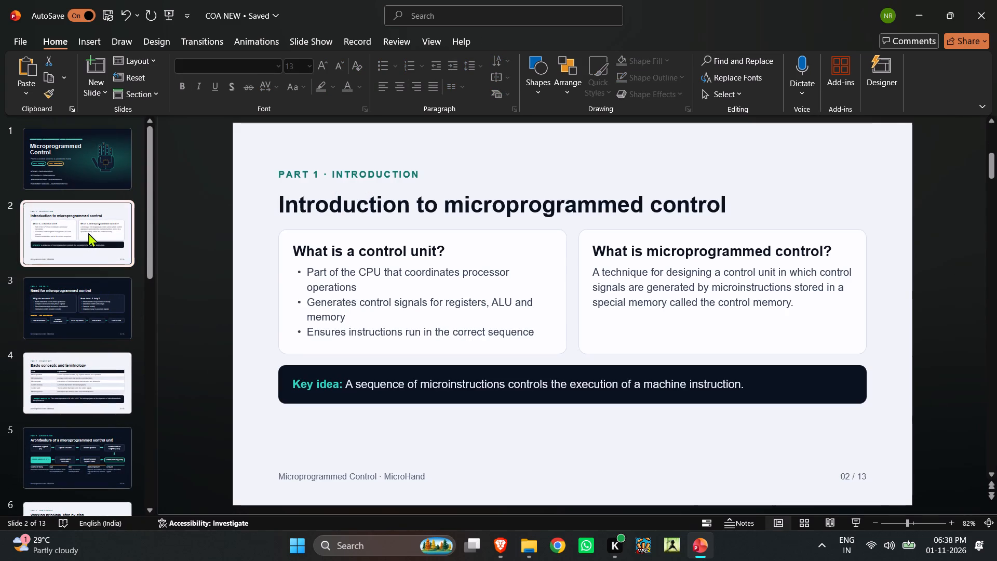
{"action": "left_click", "coordinate": [106, 327]}
{"action": "left_click", "coordinate": [102, 362]}
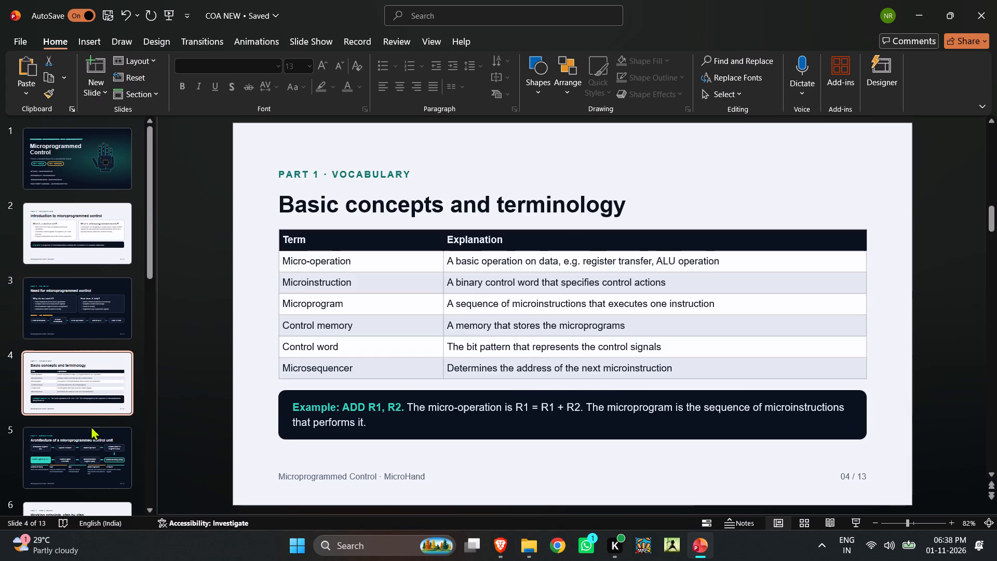
{"action": "left_click", "coordinate": [88, 451]}
{"action": "scroll", "coordinate": [88, 451], "scroll_direction": "down", "scroll_amount": 8}
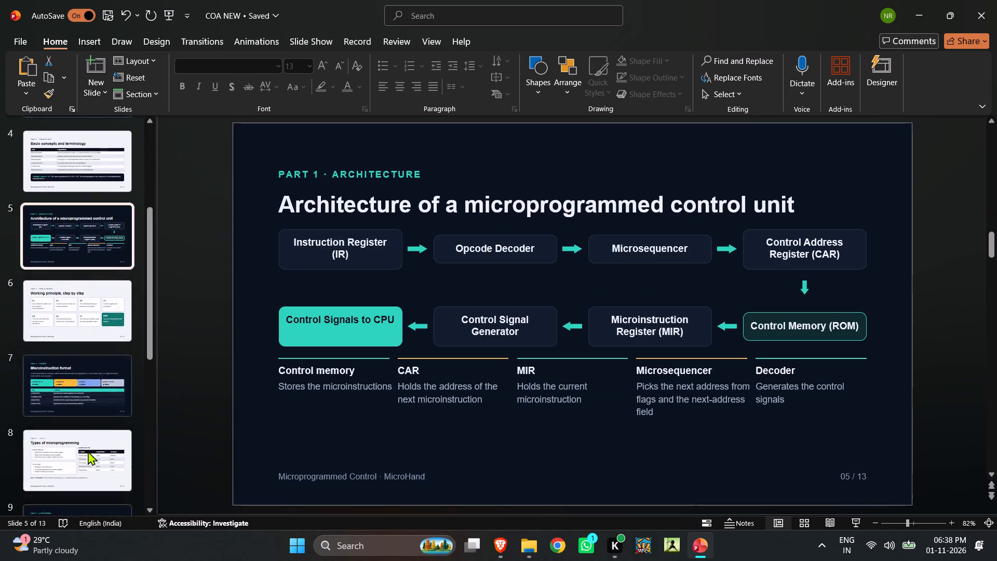
{"action": "scroll", "coordinate": [88, 451], "scroll_direction": "down", "scroll_amount": 19}
{"action": "left_click", "coordinate": [88, 451]}
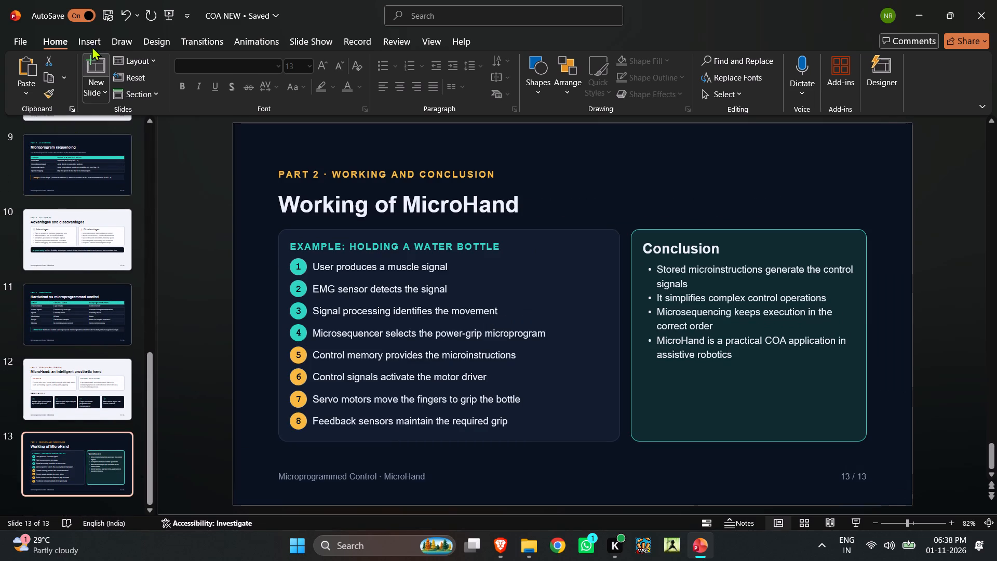
{"action": "left_click", "coordinate": [102, 69]}
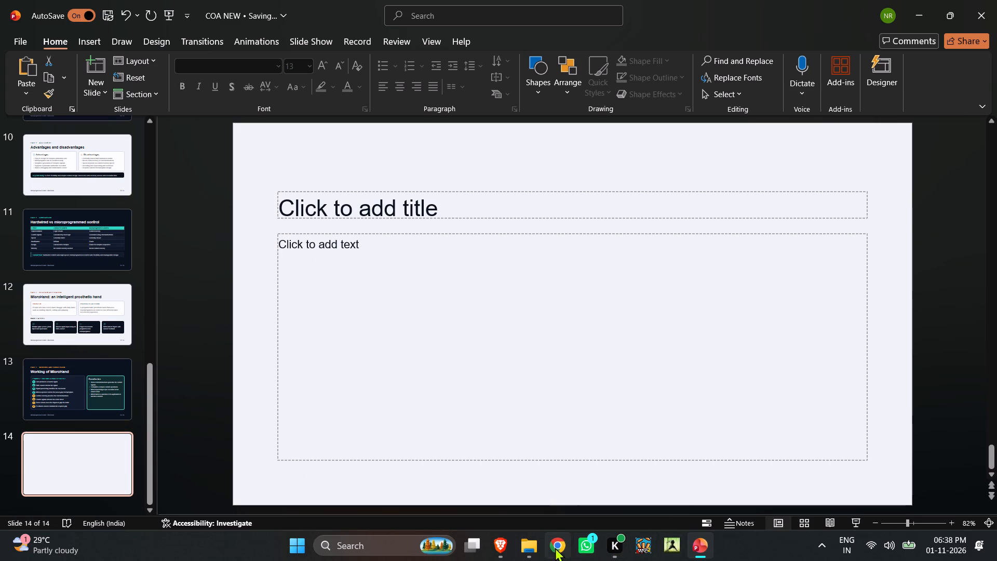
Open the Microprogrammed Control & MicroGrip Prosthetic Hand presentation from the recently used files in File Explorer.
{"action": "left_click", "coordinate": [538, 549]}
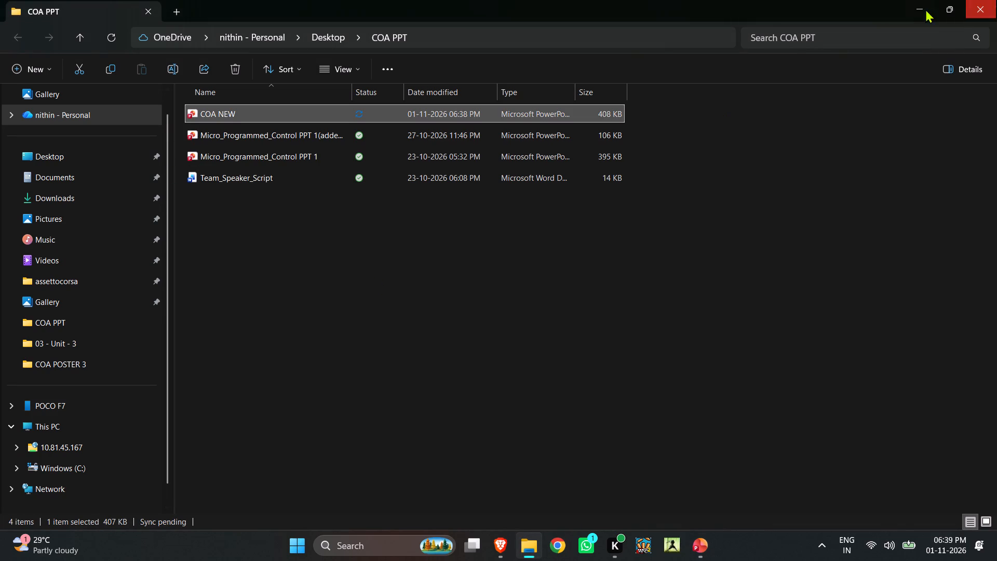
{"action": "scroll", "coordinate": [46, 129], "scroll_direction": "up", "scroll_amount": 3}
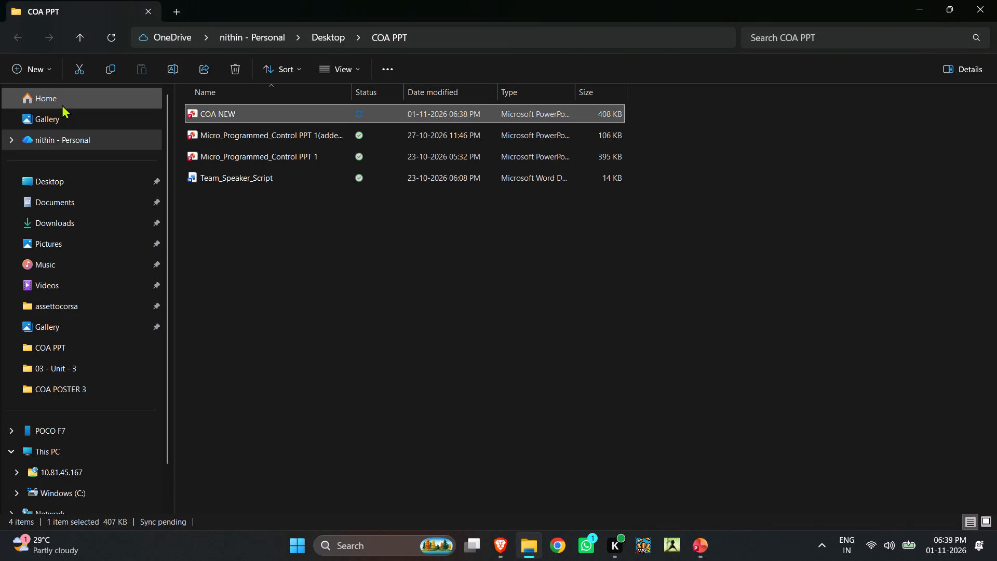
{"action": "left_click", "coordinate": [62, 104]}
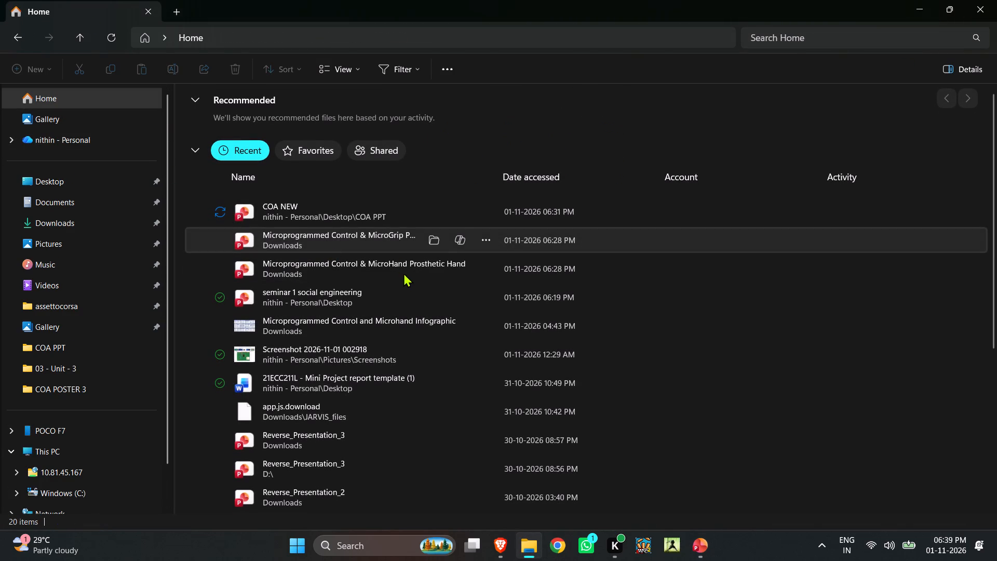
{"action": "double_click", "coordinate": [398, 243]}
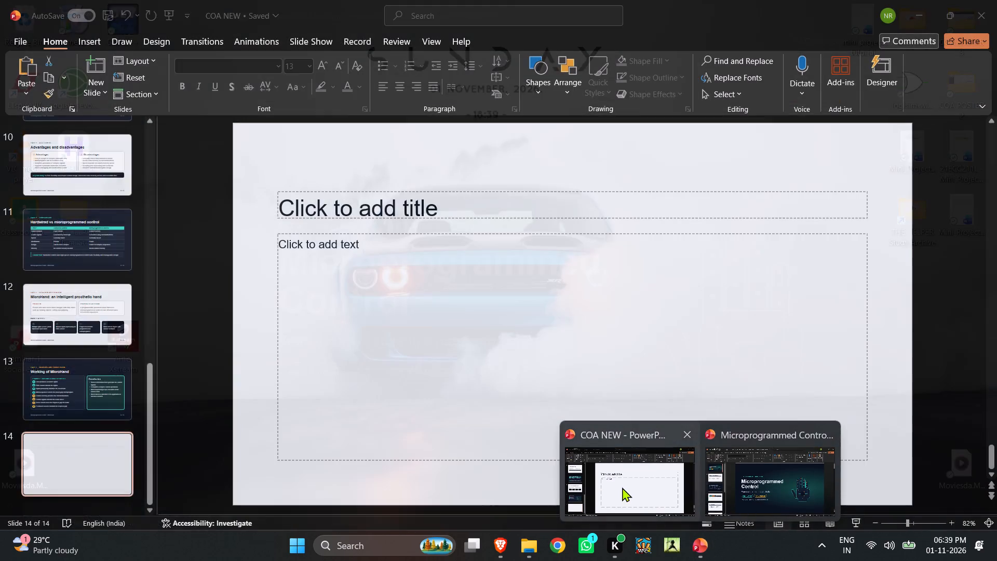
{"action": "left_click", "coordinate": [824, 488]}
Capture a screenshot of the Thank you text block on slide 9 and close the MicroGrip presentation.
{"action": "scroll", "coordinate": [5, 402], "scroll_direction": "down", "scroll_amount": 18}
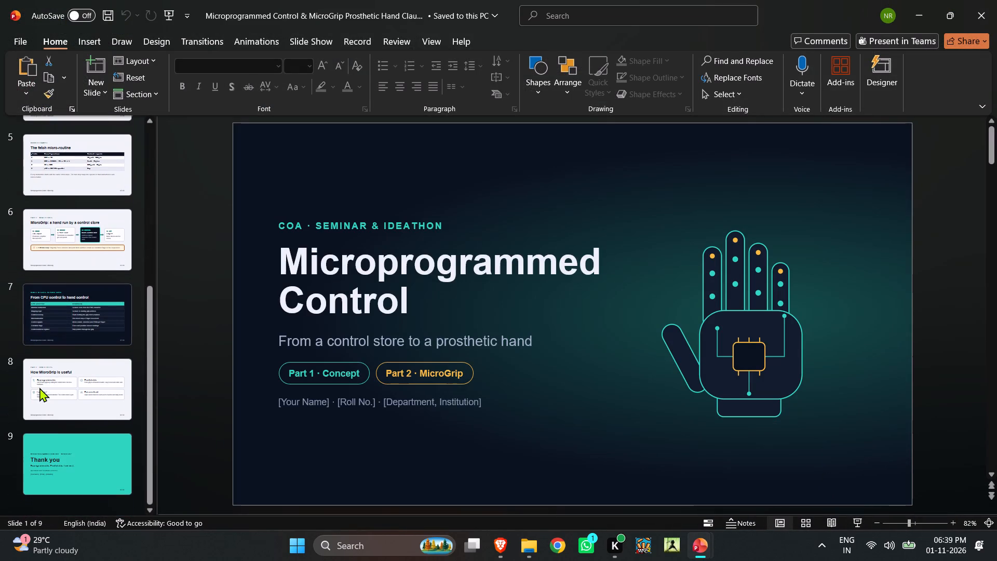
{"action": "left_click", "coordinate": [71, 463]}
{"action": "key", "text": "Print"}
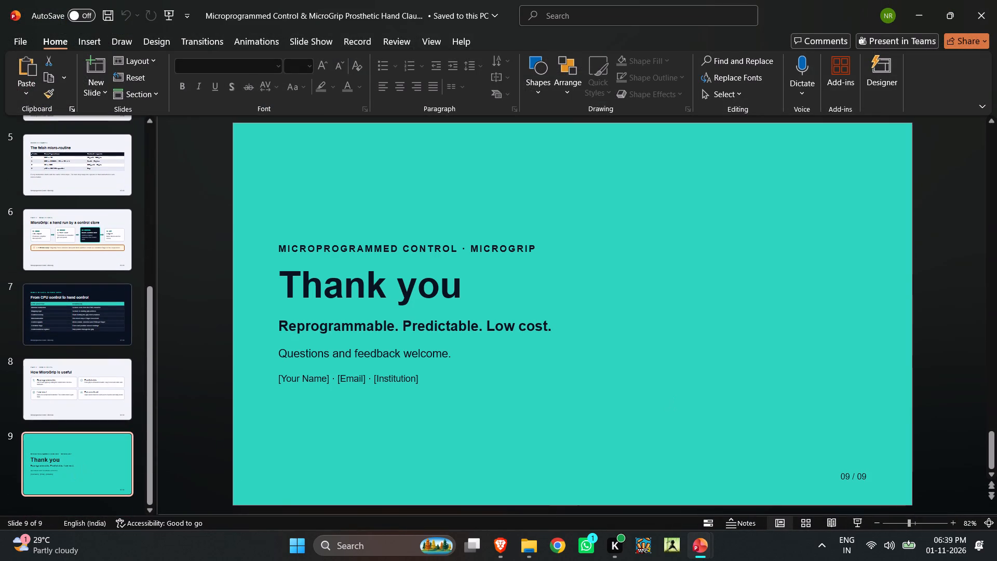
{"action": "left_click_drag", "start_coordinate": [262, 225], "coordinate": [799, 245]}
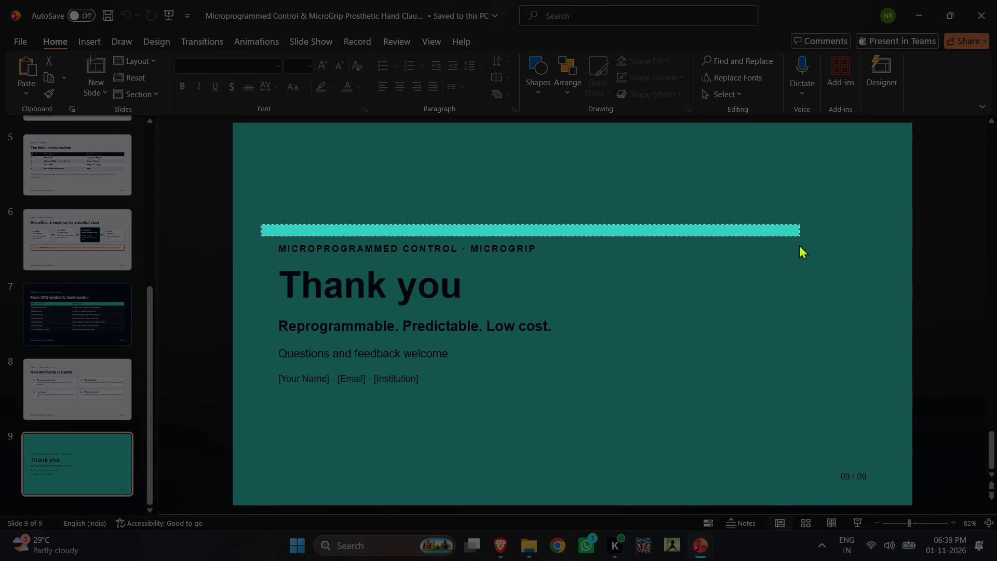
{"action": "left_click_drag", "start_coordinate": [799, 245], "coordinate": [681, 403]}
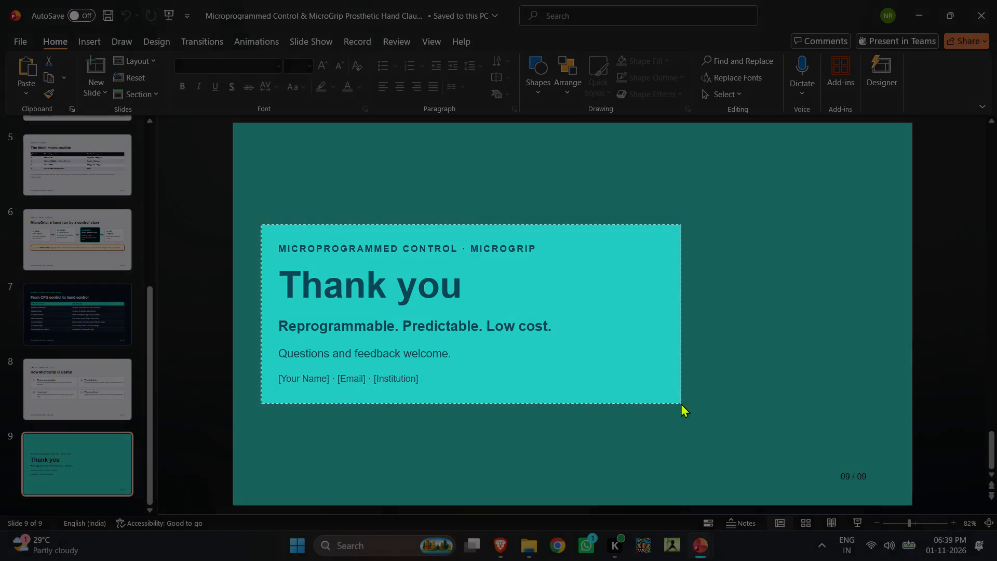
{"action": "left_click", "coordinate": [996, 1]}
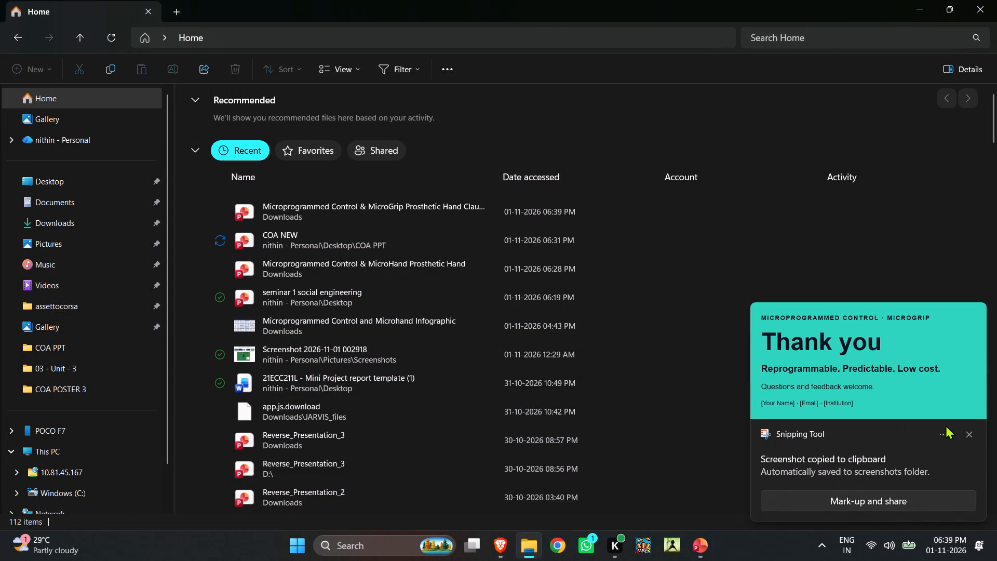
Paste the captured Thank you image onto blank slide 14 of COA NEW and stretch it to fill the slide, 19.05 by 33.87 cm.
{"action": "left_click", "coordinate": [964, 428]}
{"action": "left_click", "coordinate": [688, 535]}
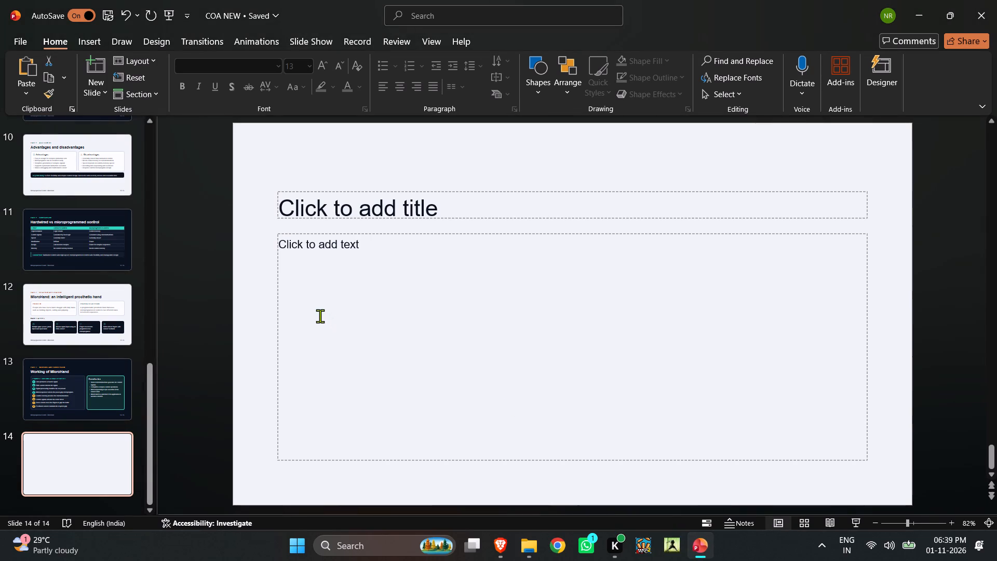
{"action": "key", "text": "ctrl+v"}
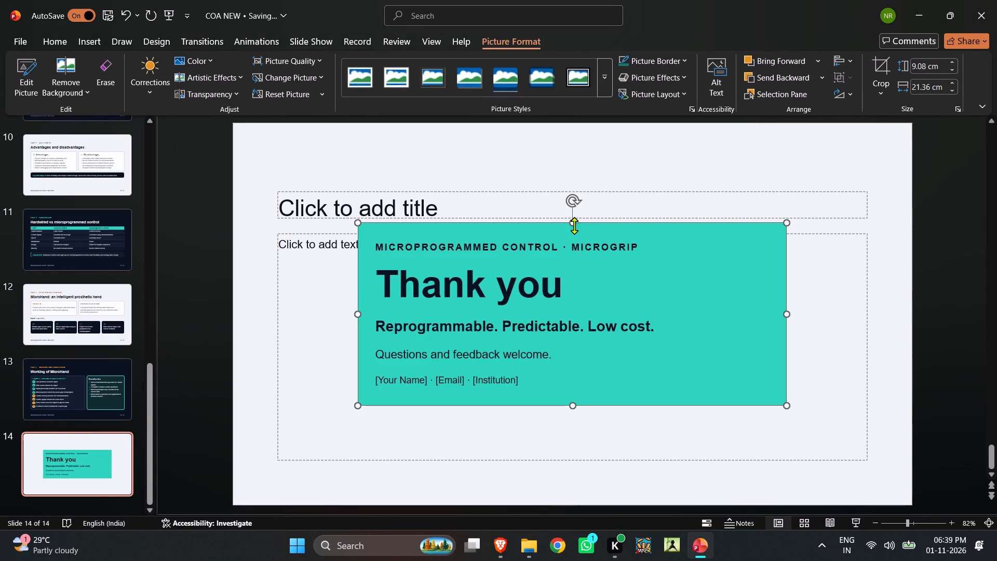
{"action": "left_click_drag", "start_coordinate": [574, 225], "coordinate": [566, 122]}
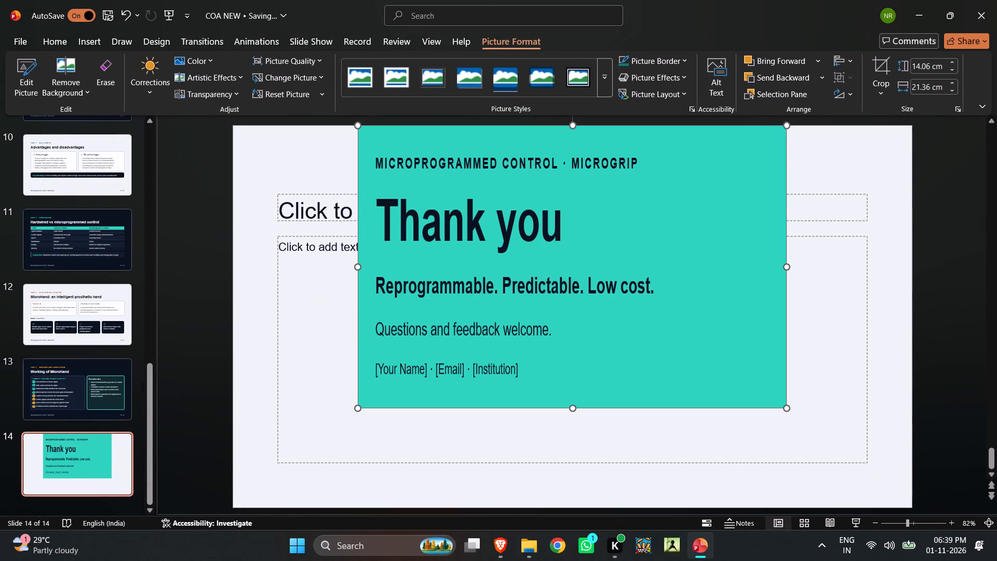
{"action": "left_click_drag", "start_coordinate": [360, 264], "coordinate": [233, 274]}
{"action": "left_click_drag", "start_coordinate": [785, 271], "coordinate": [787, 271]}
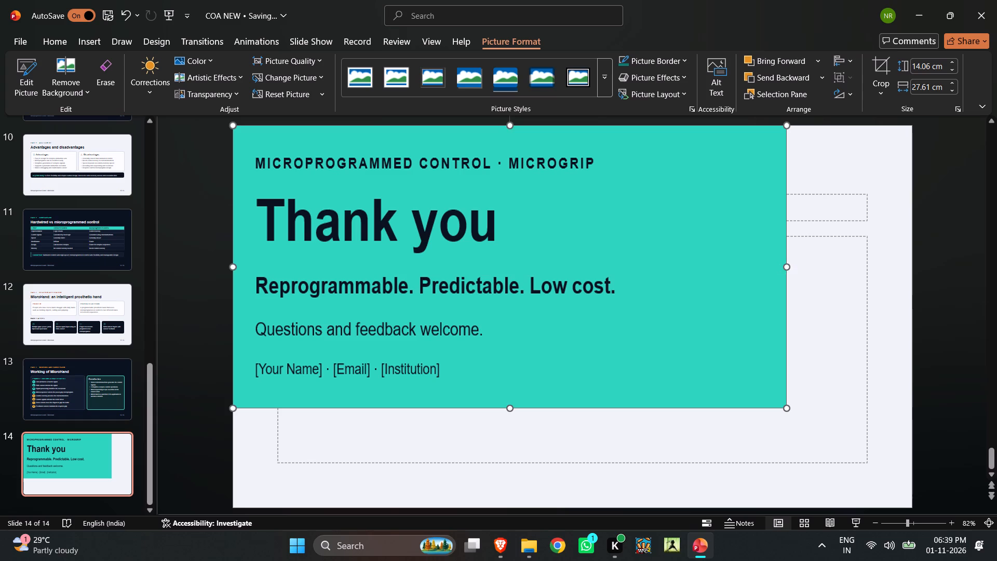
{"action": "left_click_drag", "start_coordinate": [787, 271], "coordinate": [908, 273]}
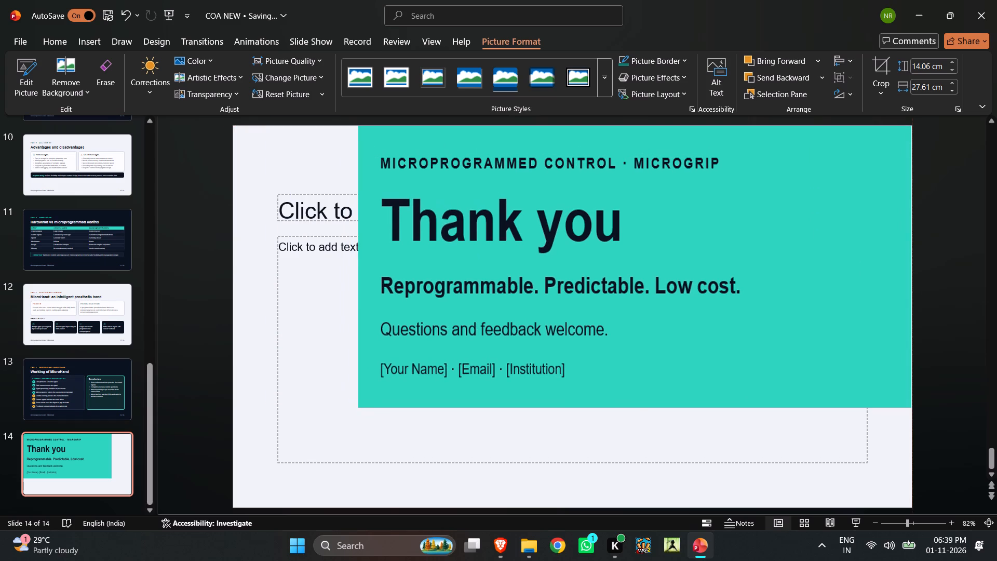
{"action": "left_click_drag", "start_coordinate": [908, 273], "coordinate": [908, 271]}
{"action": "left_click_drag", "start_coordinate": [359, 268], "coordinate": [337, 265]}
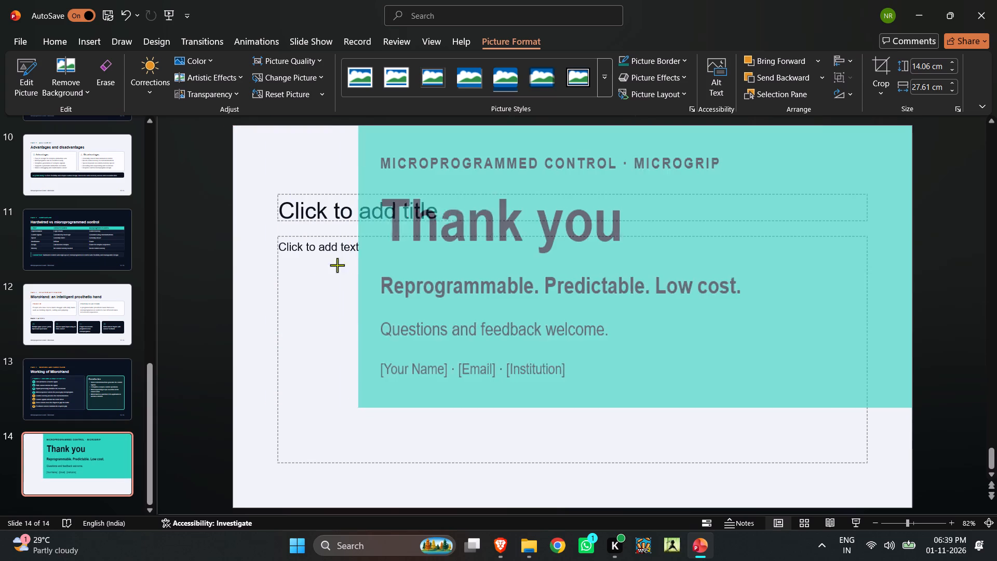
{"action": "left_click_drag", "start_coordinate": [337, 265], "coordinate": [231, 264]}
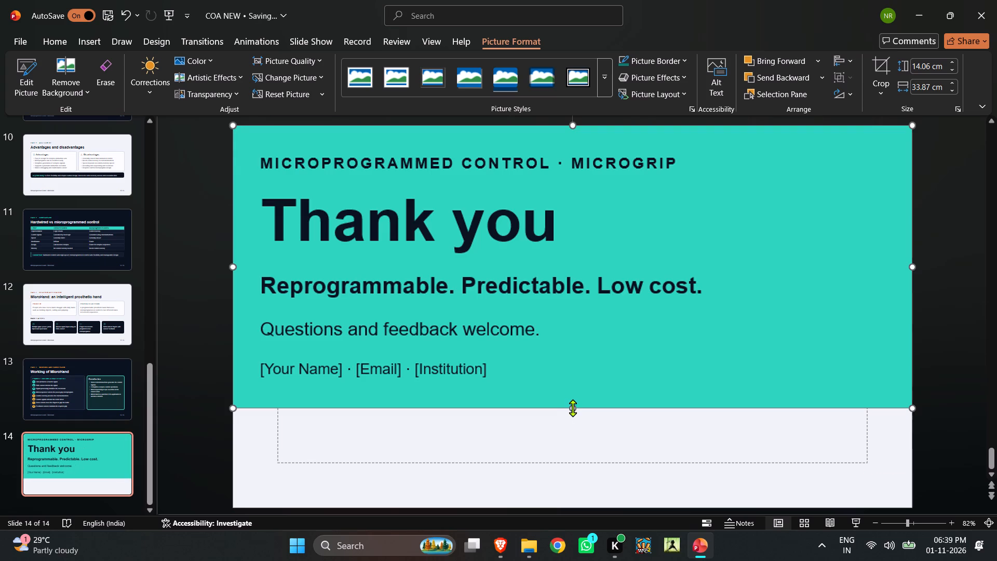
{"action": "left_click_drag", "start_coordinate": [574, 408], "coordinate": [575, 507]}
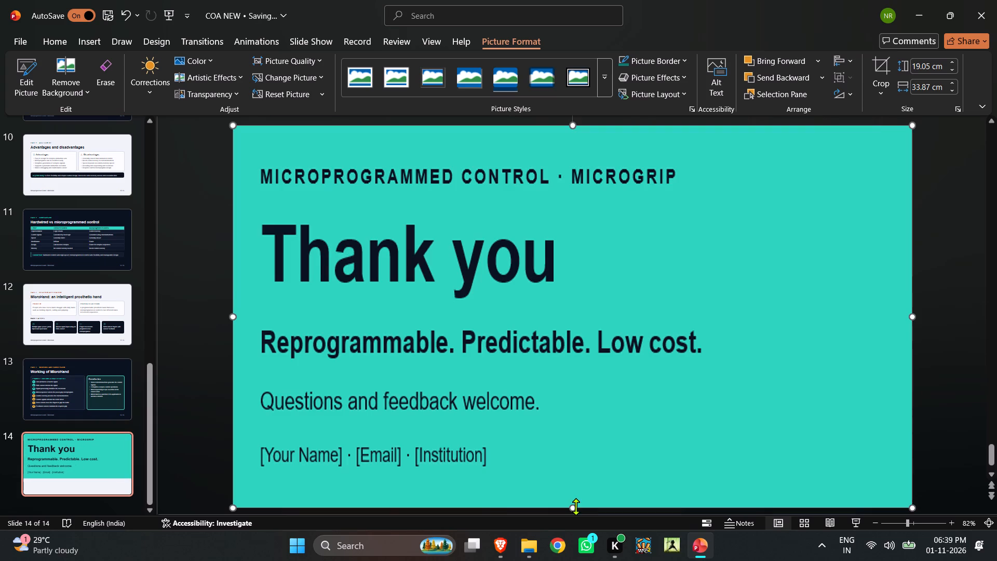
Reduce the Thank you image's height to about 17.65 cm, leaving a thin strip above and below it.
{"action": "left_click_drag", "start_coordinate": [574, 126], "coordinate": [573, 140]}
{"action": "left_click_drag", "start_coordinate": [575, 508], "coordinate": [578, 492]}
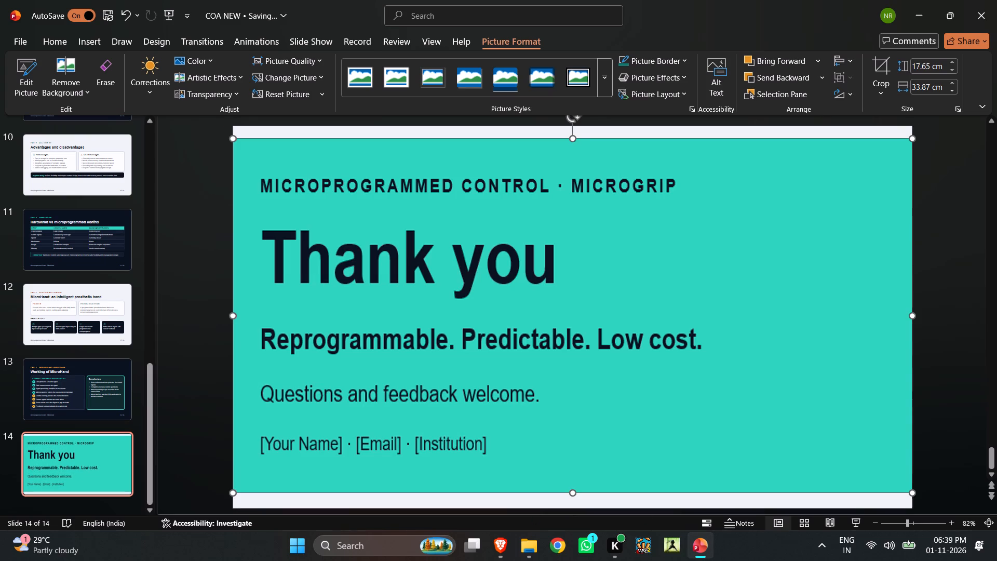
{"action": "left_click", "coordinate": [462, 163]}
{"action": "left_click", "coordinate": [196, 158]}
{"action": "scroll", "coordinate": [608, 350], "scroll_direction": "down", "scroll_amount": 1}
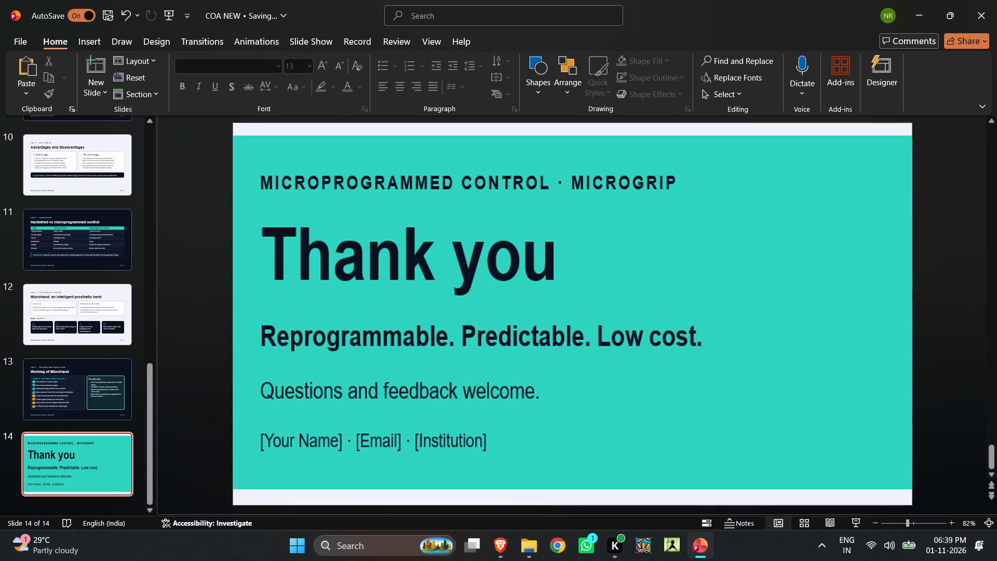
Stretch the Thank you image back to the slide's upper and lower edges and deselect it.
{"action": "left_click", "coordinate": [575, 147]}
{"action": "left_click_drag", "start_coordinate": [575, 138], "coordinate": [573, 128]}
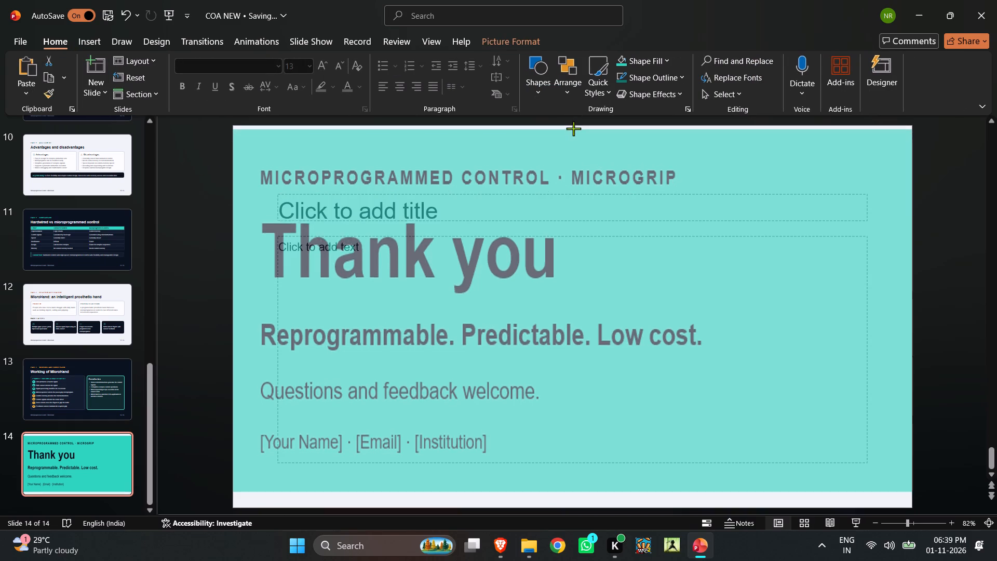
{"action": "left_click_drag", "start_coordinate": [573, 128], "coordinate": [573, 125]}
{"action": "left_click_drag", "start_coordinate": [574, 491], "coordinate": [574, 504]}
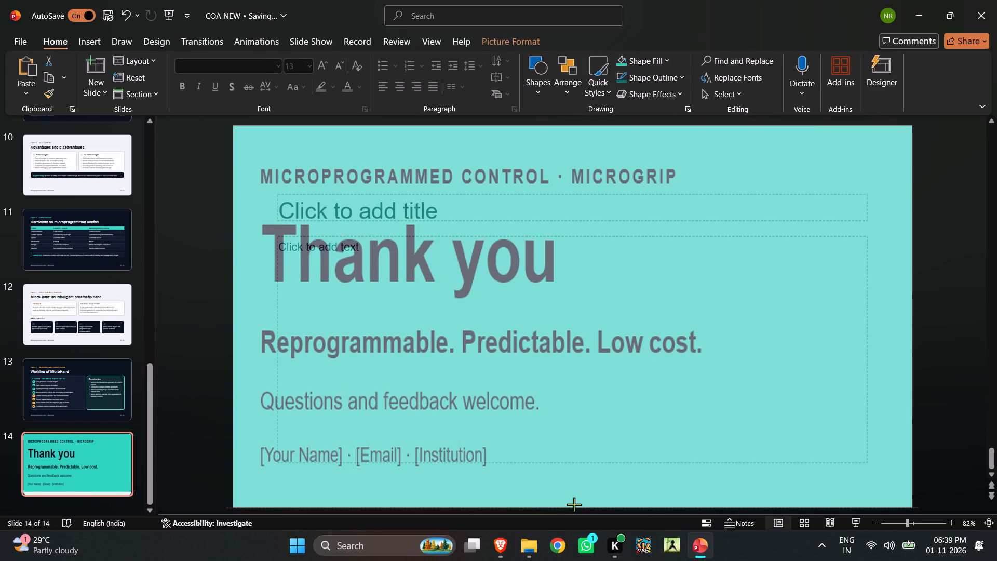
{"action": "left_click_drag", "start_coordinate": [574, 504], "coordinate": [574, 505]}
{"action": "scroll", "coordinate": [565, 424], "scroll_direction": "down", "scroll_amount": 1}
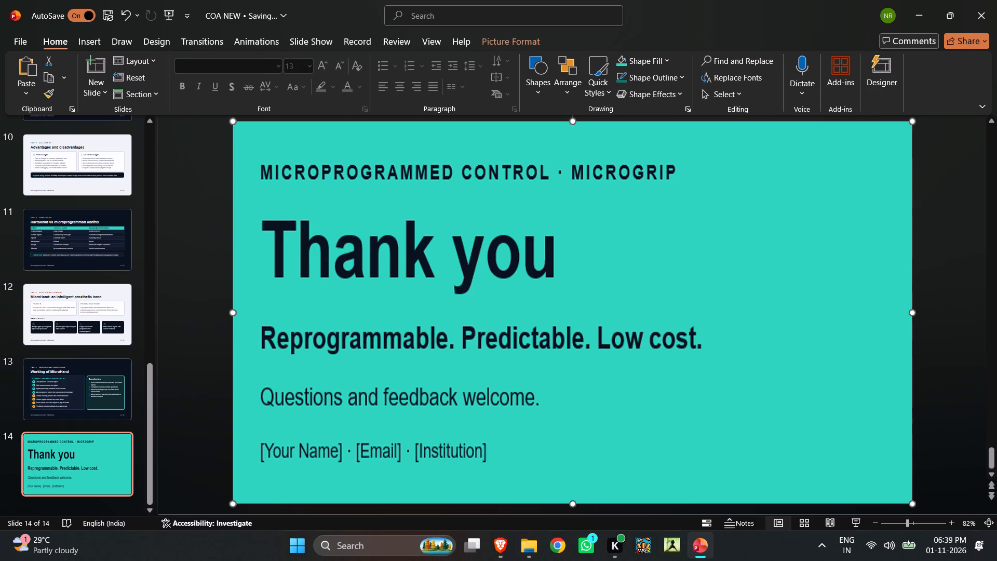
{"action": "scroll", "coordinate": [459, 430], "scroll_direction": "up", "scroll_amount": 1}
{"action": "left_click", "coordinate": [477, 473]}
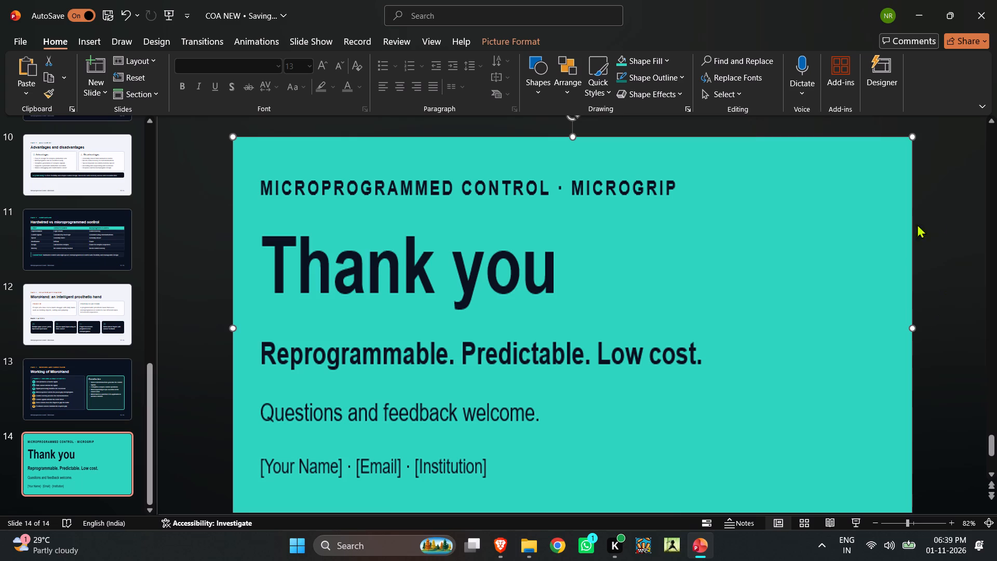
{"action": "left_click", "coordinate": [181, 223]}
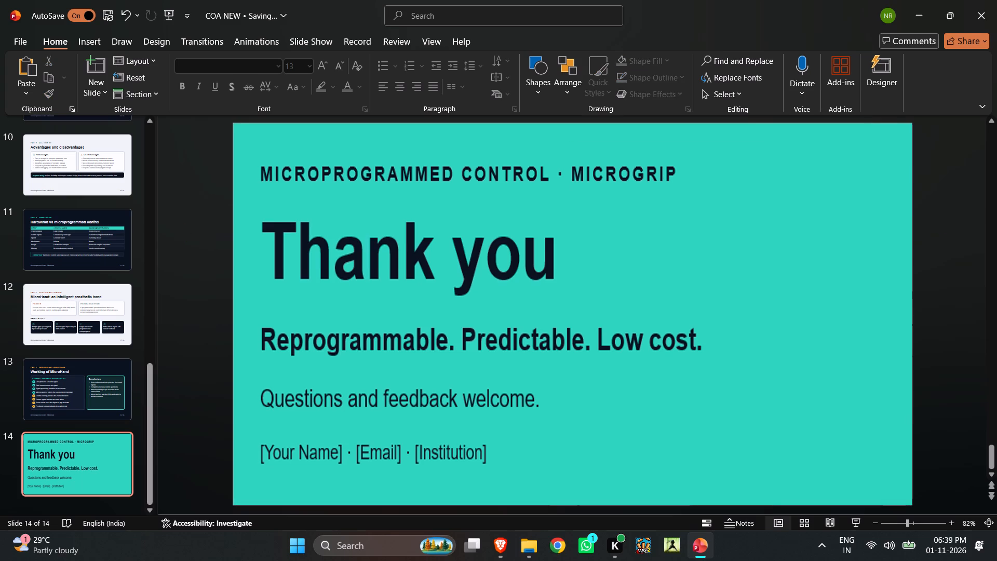
Cut slide 14, which holds the stretched Thank you image, from the presentation.
{"action": "right_click", "coordinate": [77, 467]}
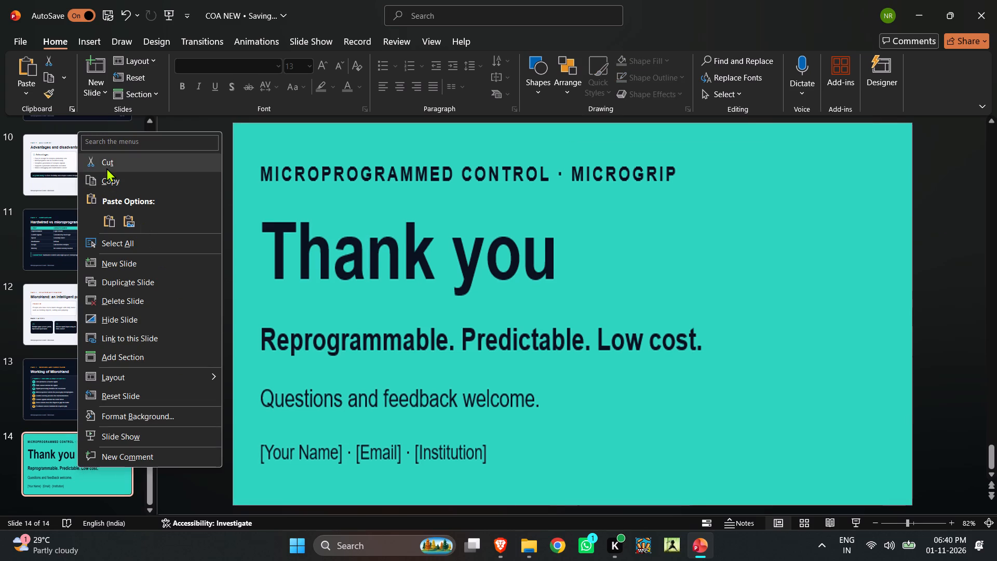
{"action": "left_click", "coordinate": [107, 166]}
Reopen the Microprogrammed Control & MicroGrip Prosthetic Hand presentation from the recently used files in File Explorer.
{"action": "left_click", "coordinate": [530, 543]}
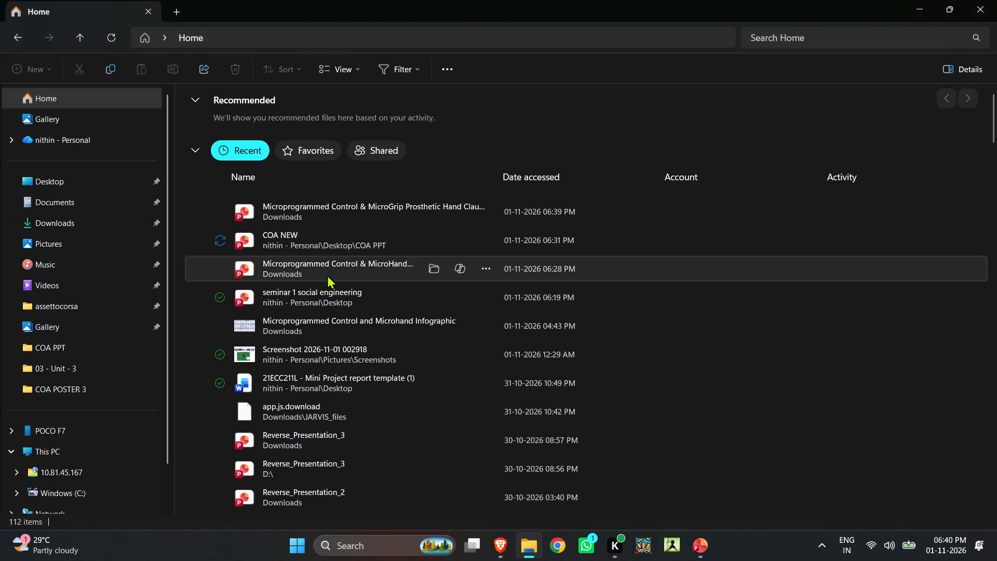
{"action": "double_click", "coordinate": [373, 217]}
{"action": "left_click", "coordinate": [986, 5]}
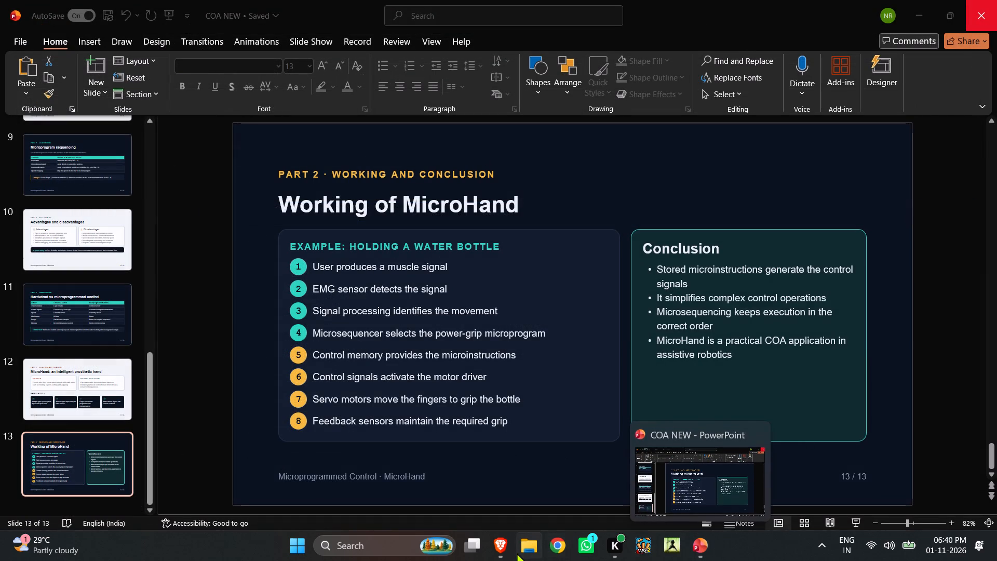
{"action": "left_click", "coordinate": [517, 553]}
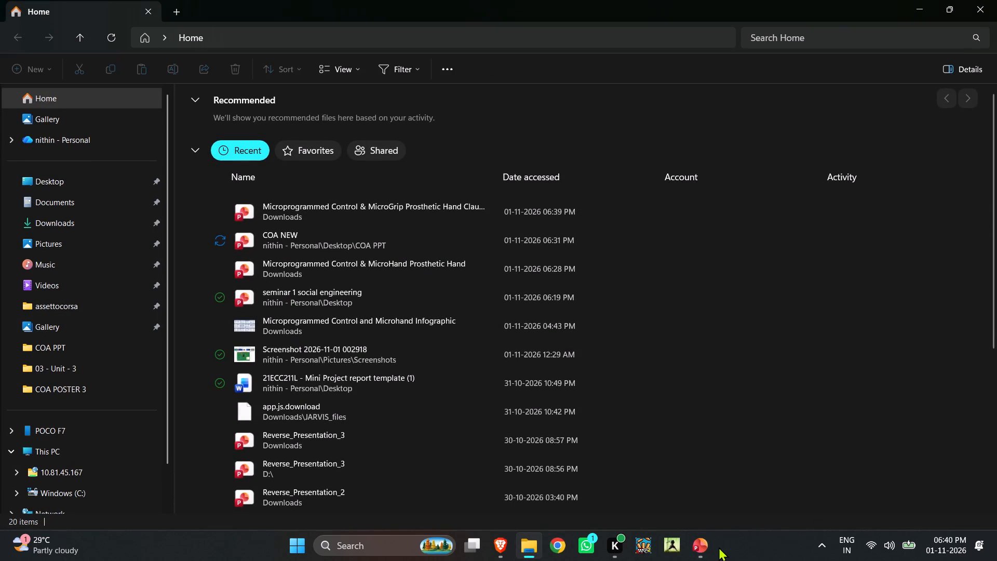
{"action": "double_click", "coordinate": [399, 213]}
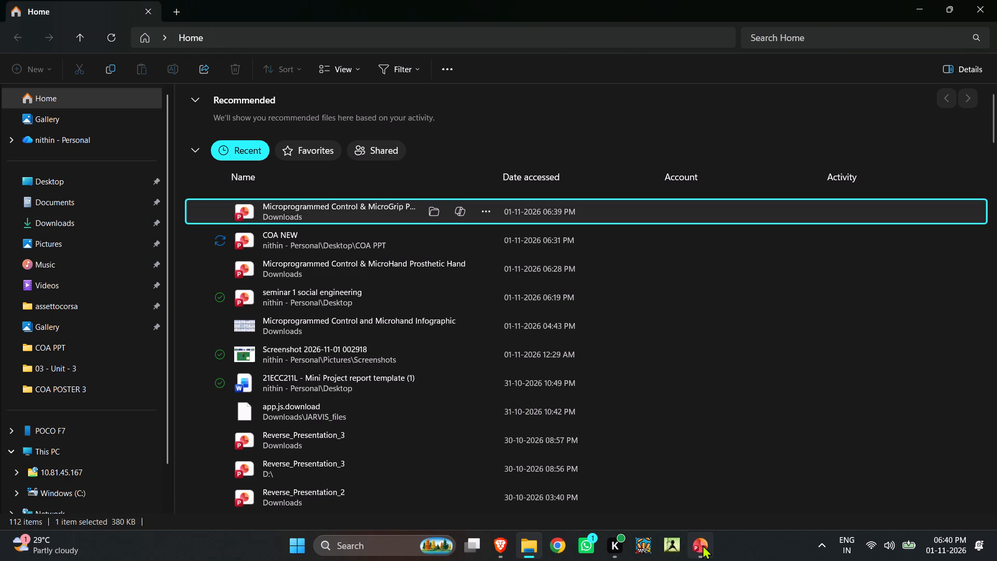
{"action": "double_click", "coordinate": [322, 197]}
{"action": "double_click", "coordinate": [328, 211]}
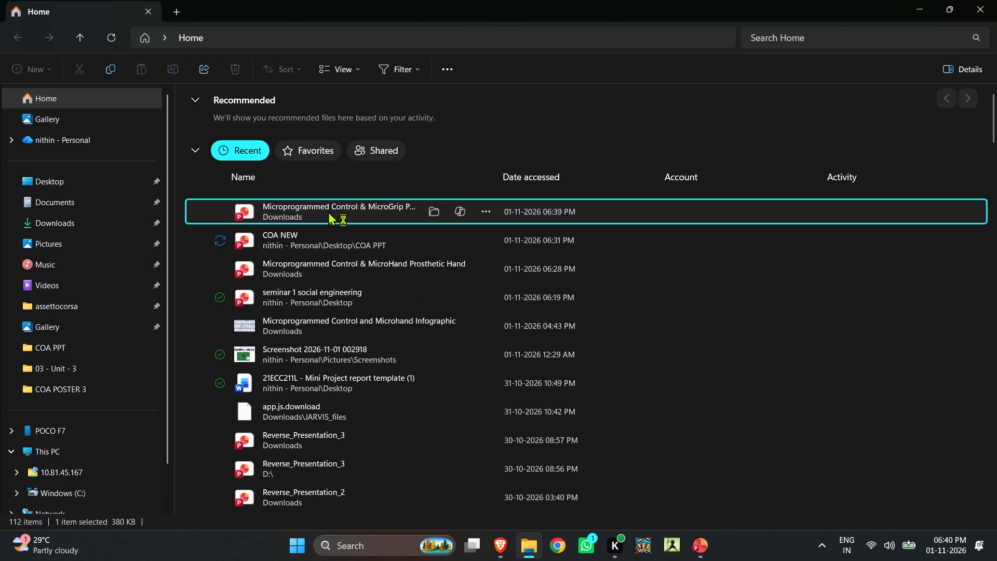
Copy the Thank you slide, slide 9, from the MicroGrip presentation.
{"action": "scroll", "coordinate": [130, 374], "scroll_direction": "down", "scroll_amount": 14}
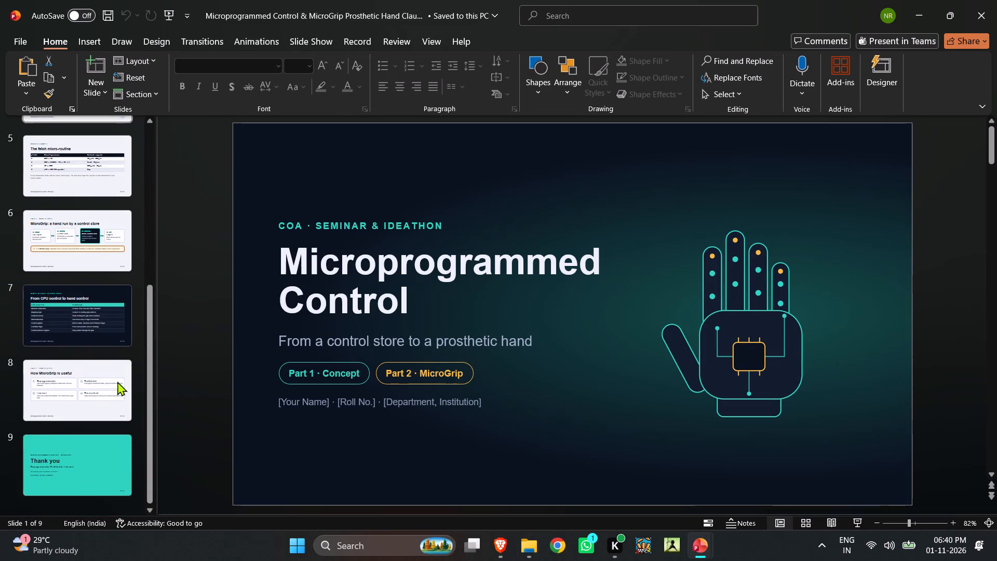
{"action": "scroll", "coordinate": [117, 381], "scroll_direction": "down", "scroll_amount": 3}
{"action": "left_click", "coordinate": [93, 474]}
{"action": "right_click", "coordinate": [95, 474]}
{"action": "left_click", "coordinate": [137, 186]}
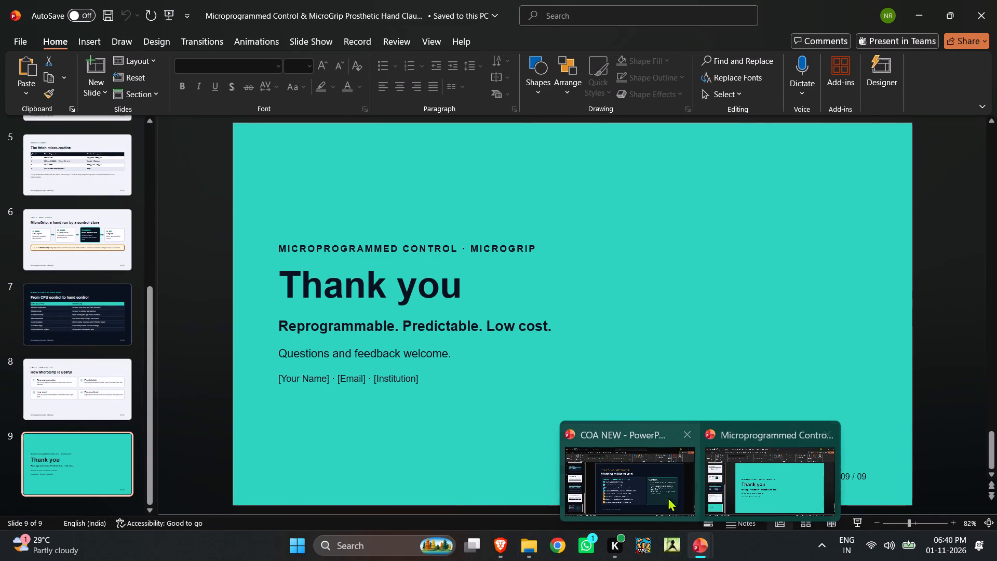
In COA NEW, add a blank title-and-text slide after slide 13 and paste the copied Thank you slide after it.
{"action": "left_click", "coordinate": [659, 493]}
{"action": "scroll", "coordinate": [77, 497], "scroll_direction": "down", "scroll_amount": 5}
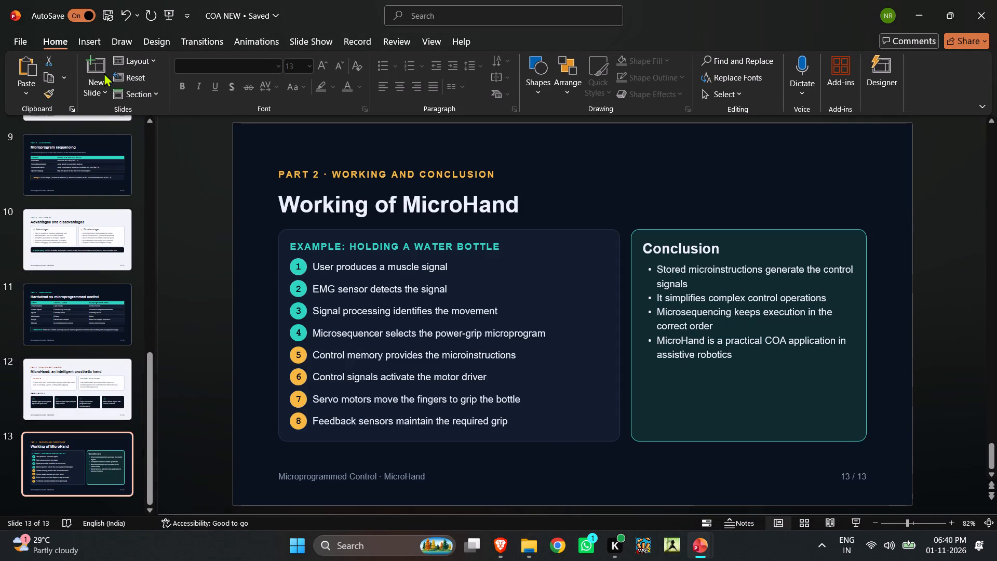
{"action": "left_click", "coordinate": [104, 73]}
{"action": "key", "text": "v"}
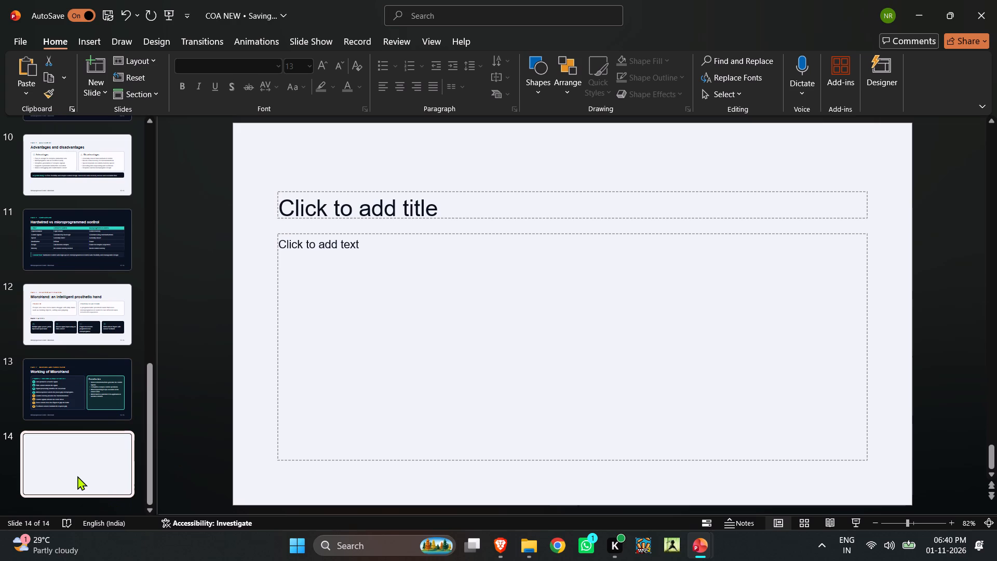
{"action": "key", "text": "ctrl+v"}
Cut the blank slide 14 that sits just before the pasted Thank you slide.
{"action": "right_click", "coordinate": [103, 396]}
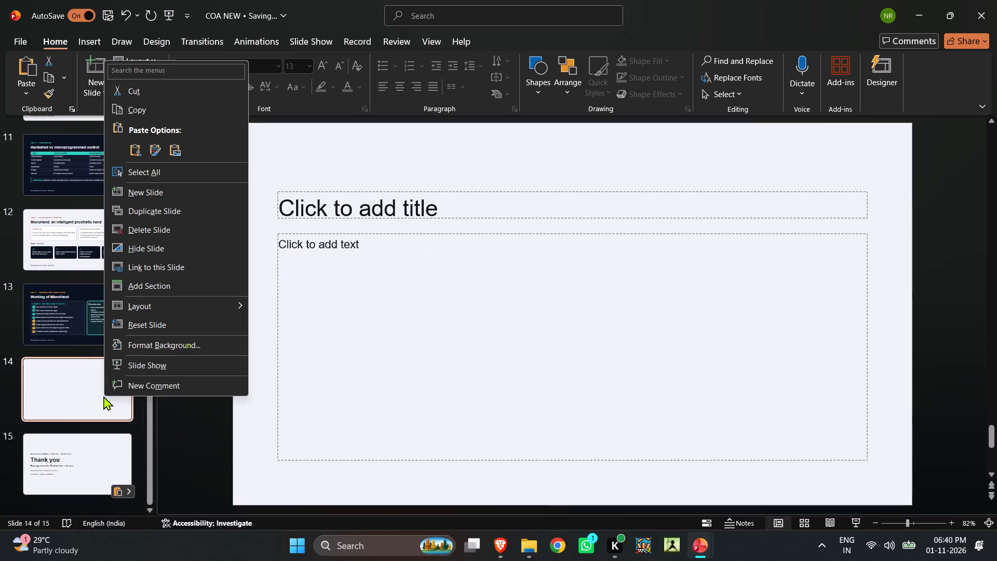
{"action": "left_click", "coordinate": [142, 94]}
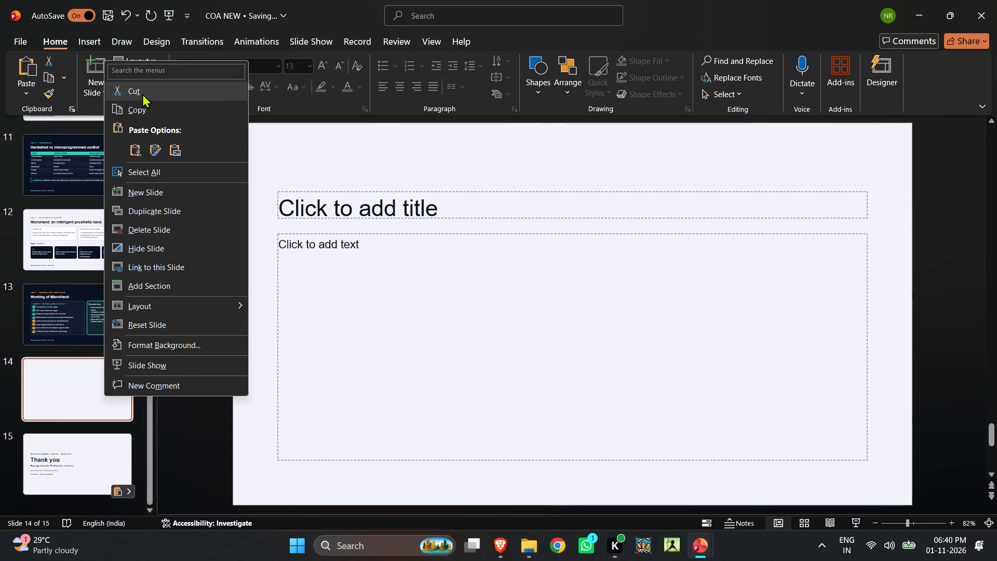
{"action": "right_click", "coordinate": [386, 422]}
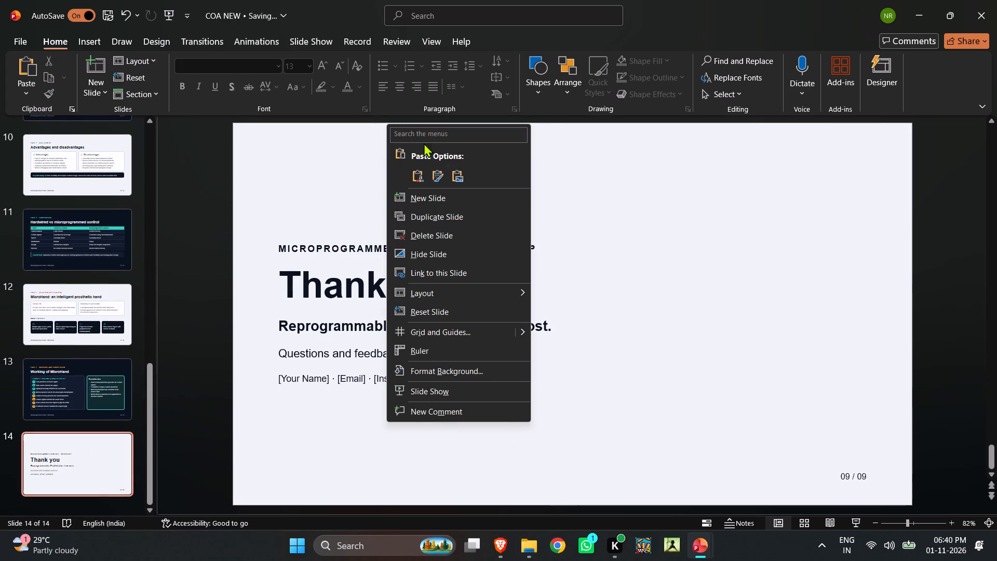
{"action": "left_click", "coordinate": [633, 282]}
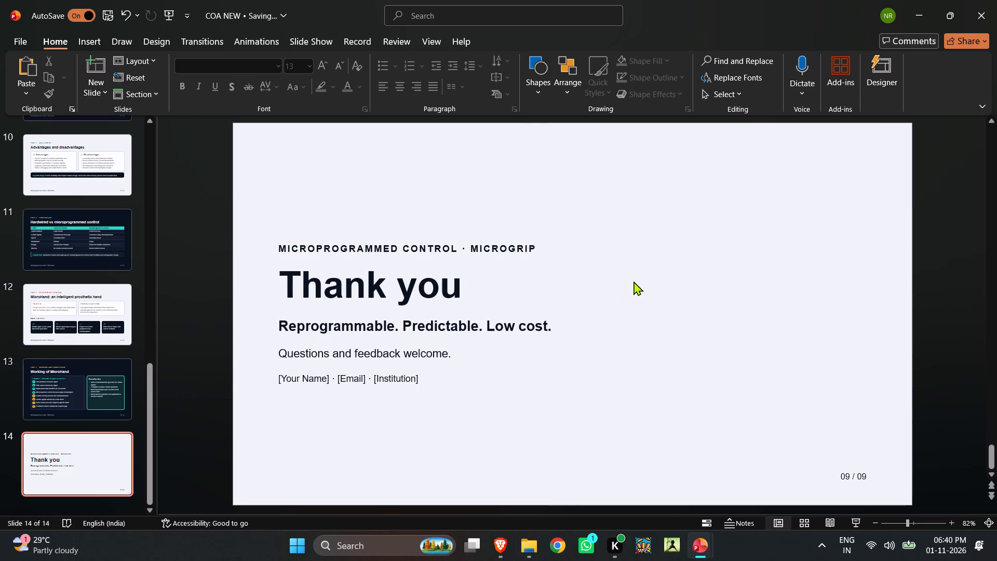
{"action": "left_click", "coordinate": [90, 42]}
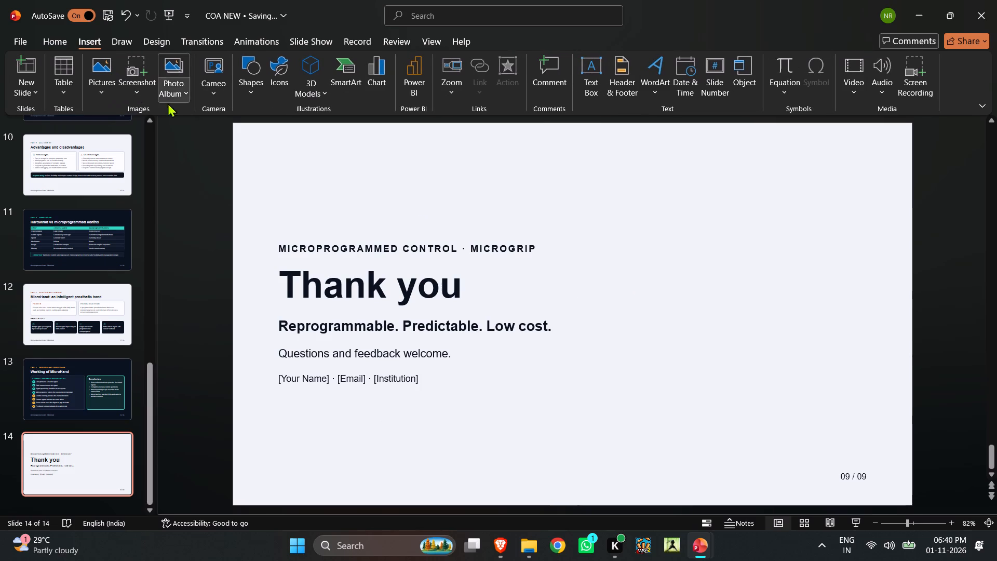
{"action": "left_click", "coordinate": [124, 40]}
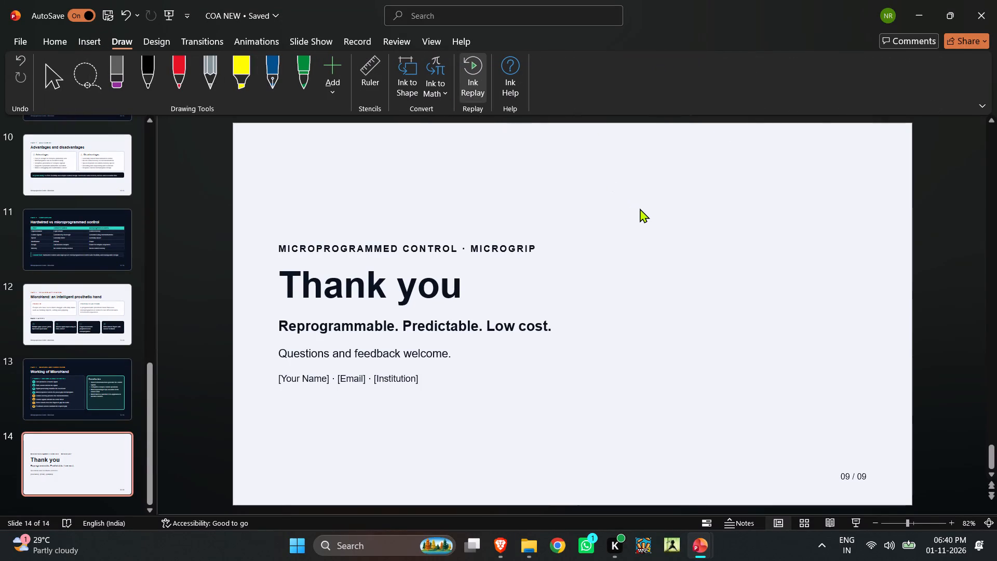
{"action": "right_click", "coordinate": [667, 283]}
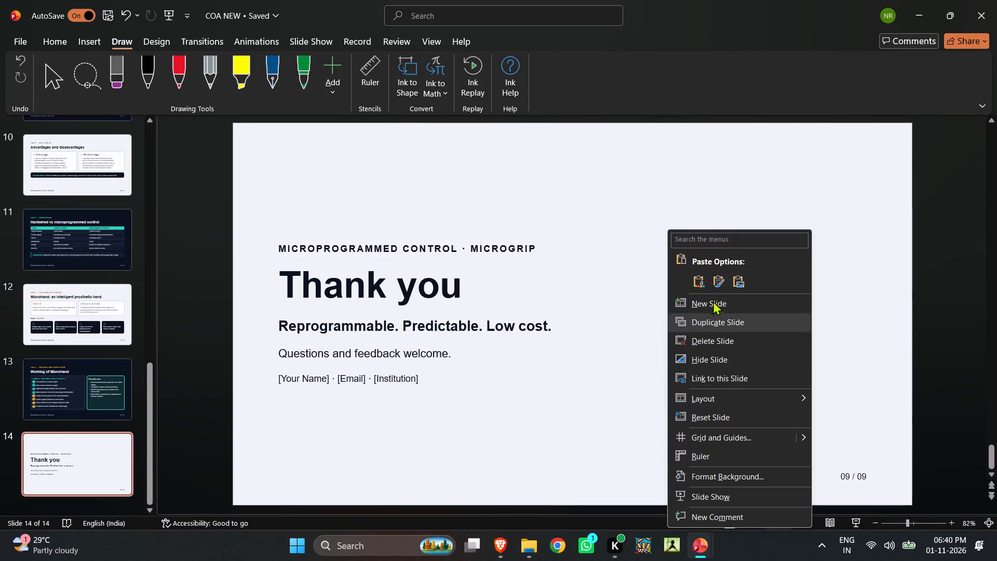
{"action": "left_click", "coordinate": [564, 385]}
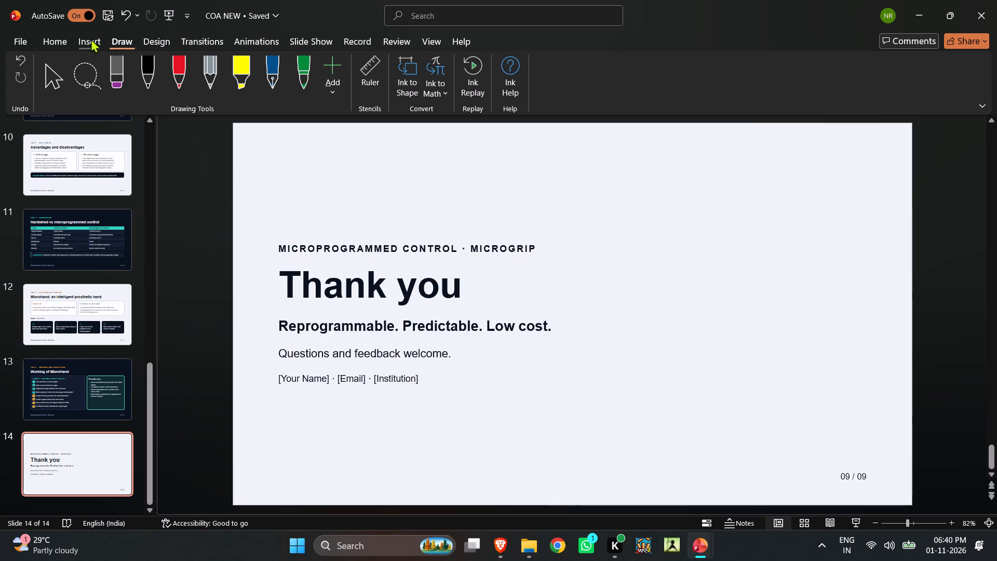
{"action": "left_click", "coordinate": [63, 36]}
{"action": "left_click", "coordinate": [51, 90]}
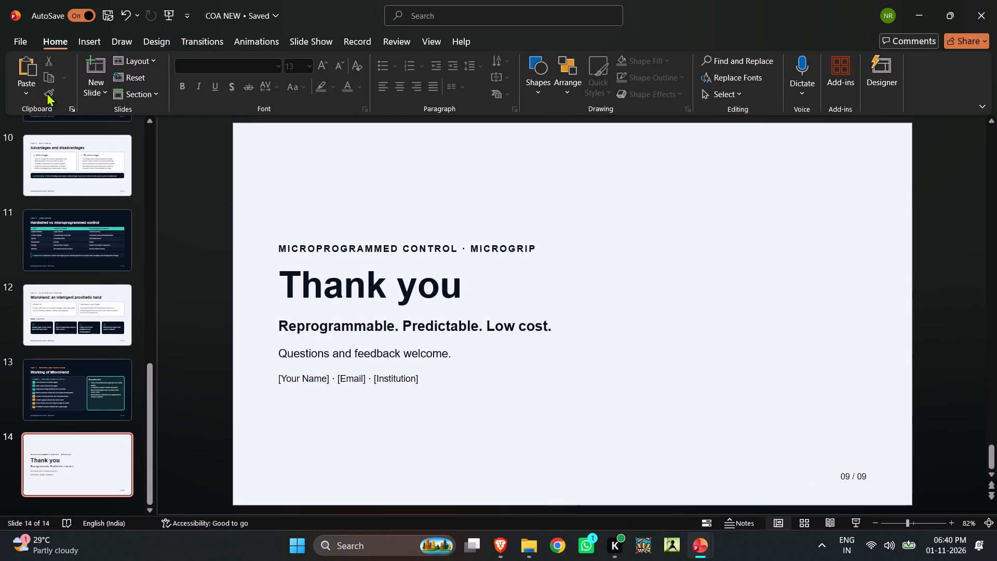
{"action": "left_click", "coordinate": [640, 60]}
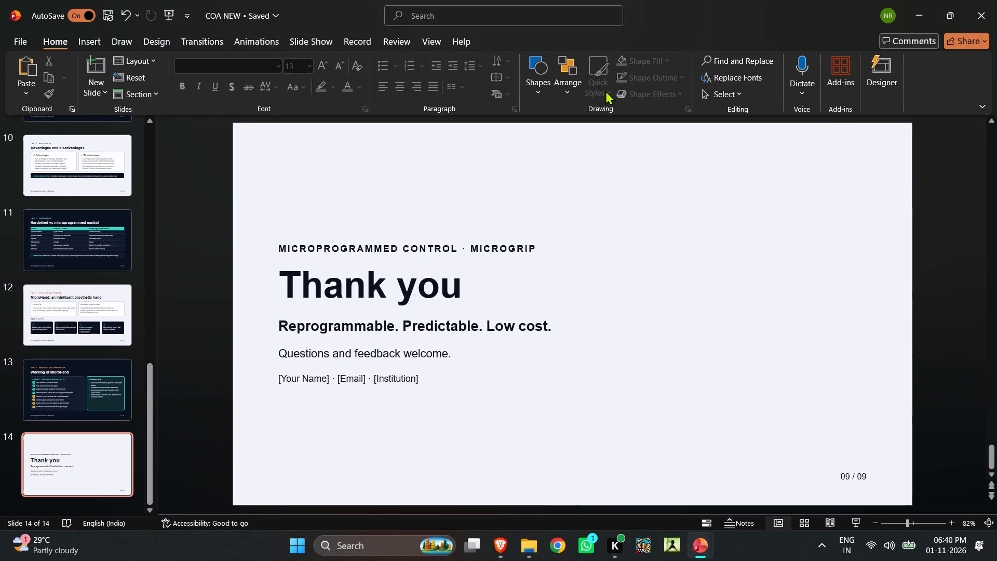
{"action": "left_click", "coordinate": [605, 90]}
Give the Thank you slide a gradient-fill background and move the two middle gradient stops to 0% and 100%.
{"action": "right_click", "coordinate": [274, 166]}
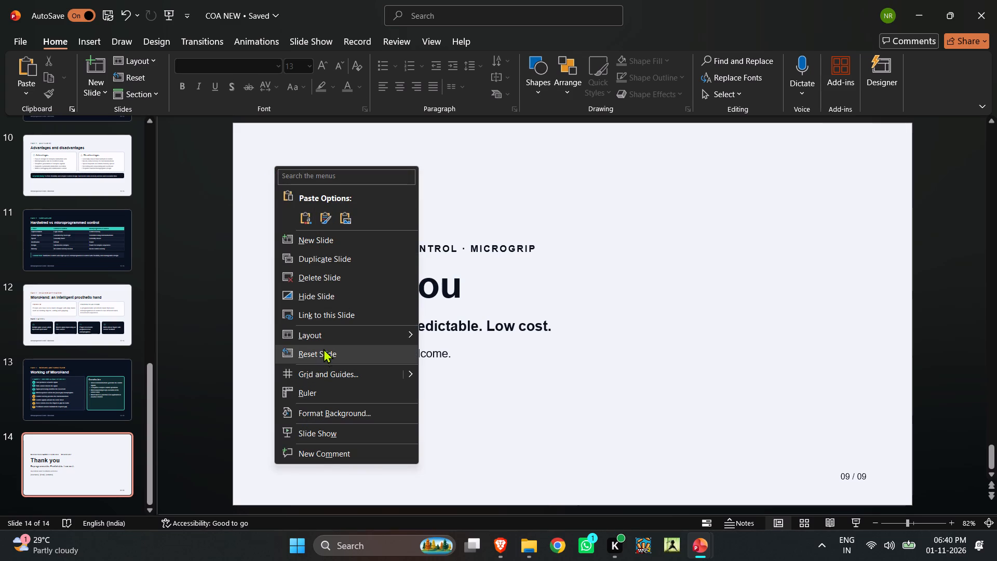
{"action": "left_click", "coordinate": [334, 416]}
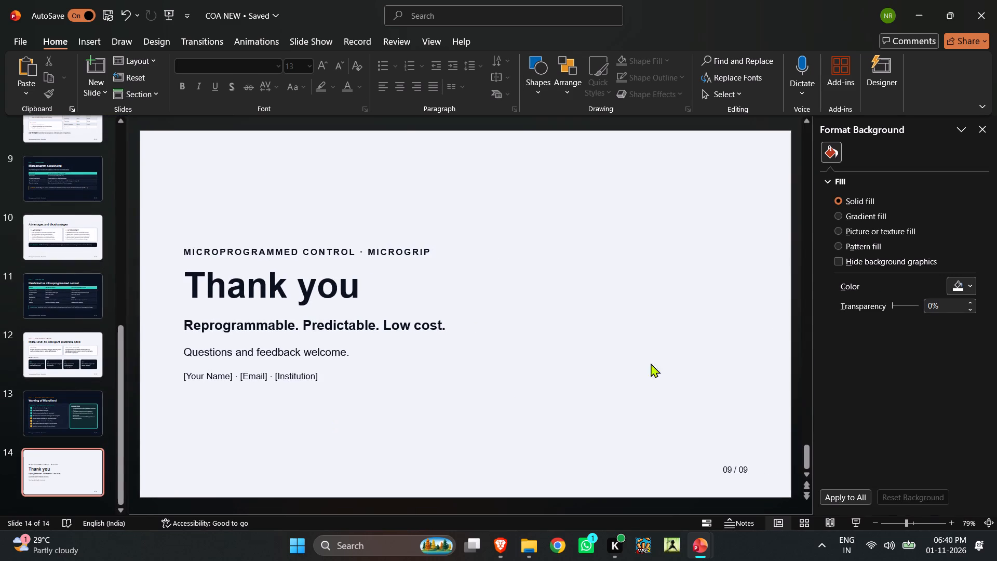
{"action": "left_click", "coordinate": [842, 210]}
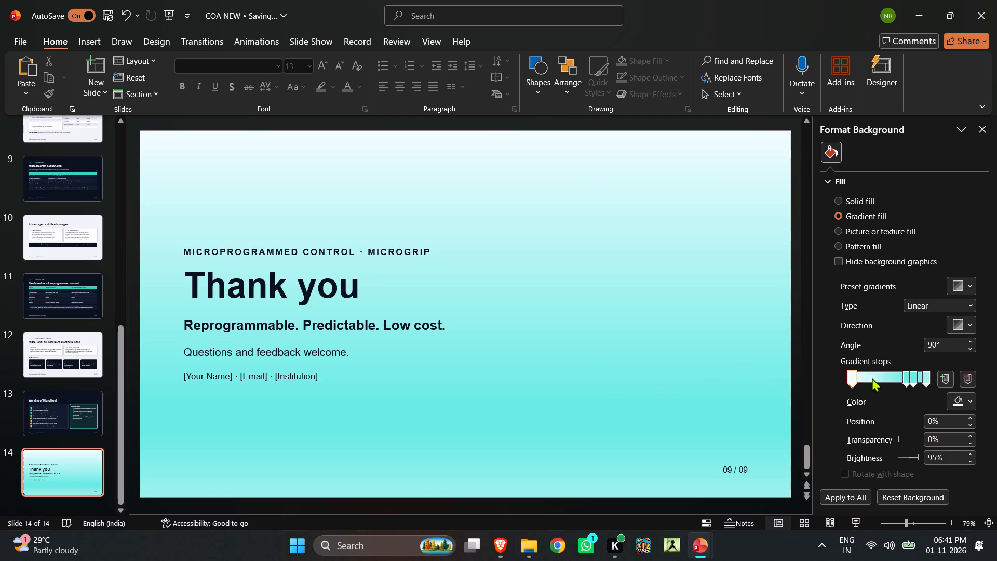
{"action": "left_click_drag", "start_coordinate": [904, 376], "coordinate": [850, 385]}
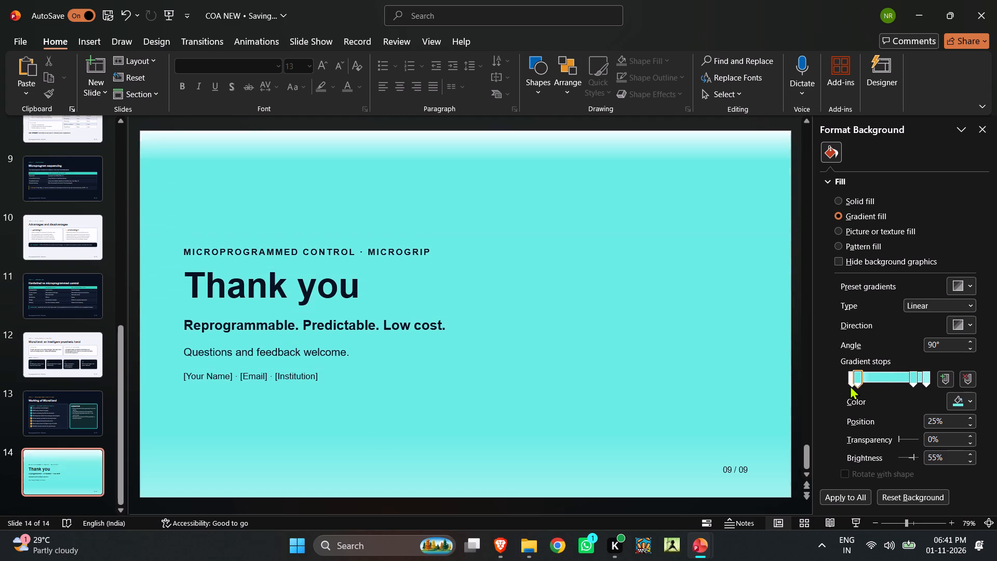
{"action": "left_click_drag", "start_coordinate": [850, 385], "coordinate": [835, 385]}
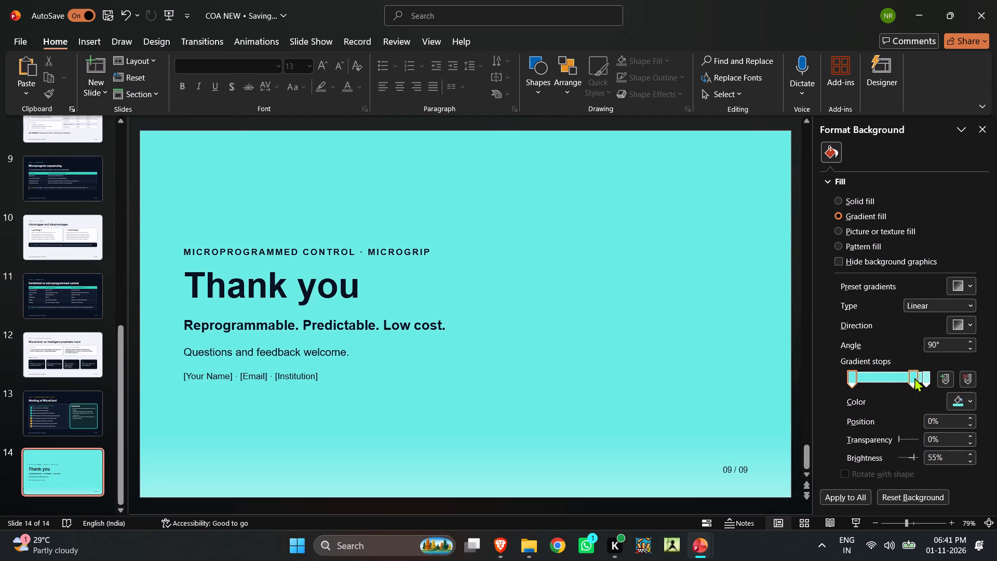
{"action": "left_click_drag", "start_coordinate": [913, 378], "coordinate": [927, 380]}
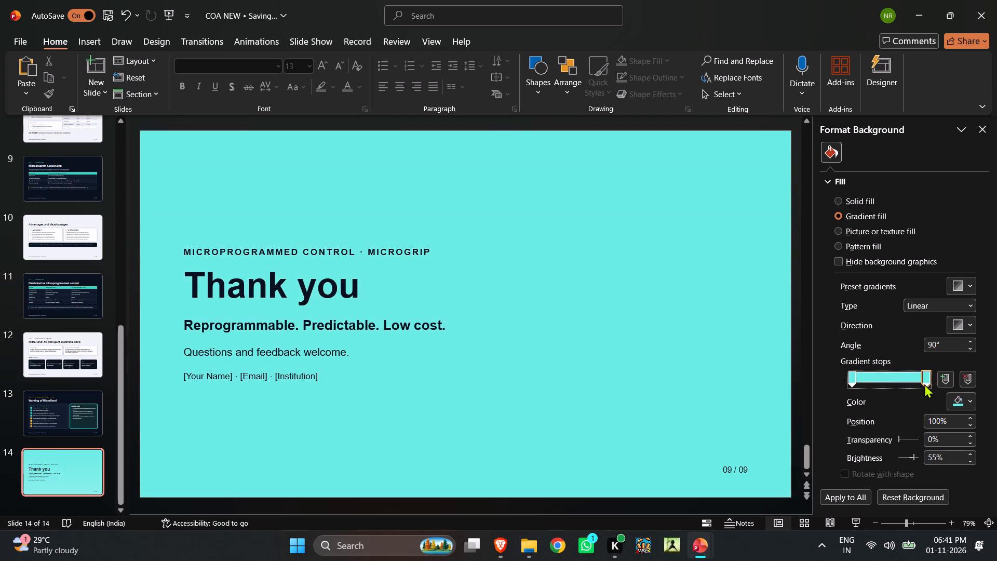
Recolour the gradient stop at 100% with the turquoise theme shade of 40% brightness and close the background settings.
{"action": "left_click", "coordinate": [971, 399]}
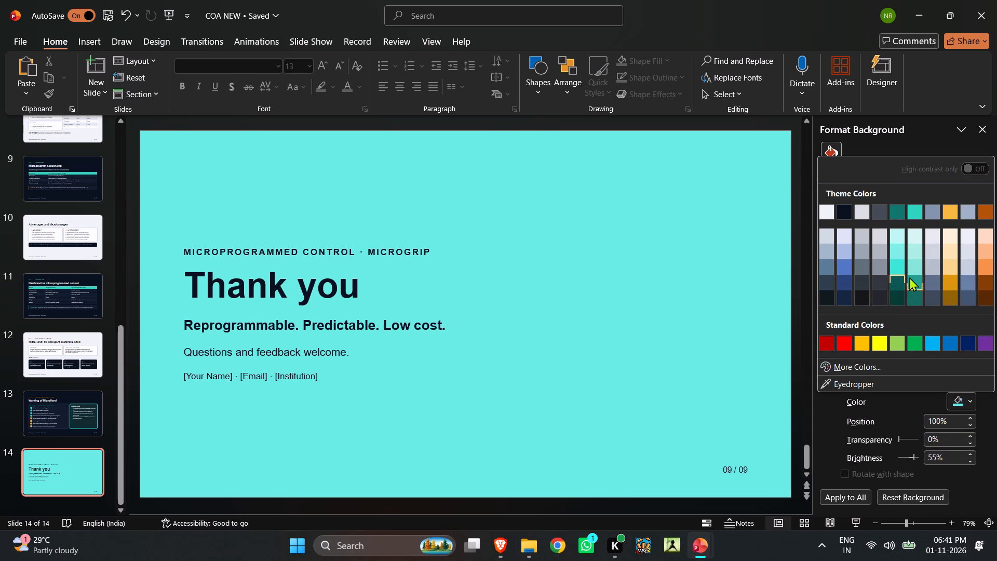
{"action": "left_click", "coordinate": [898, 268]}
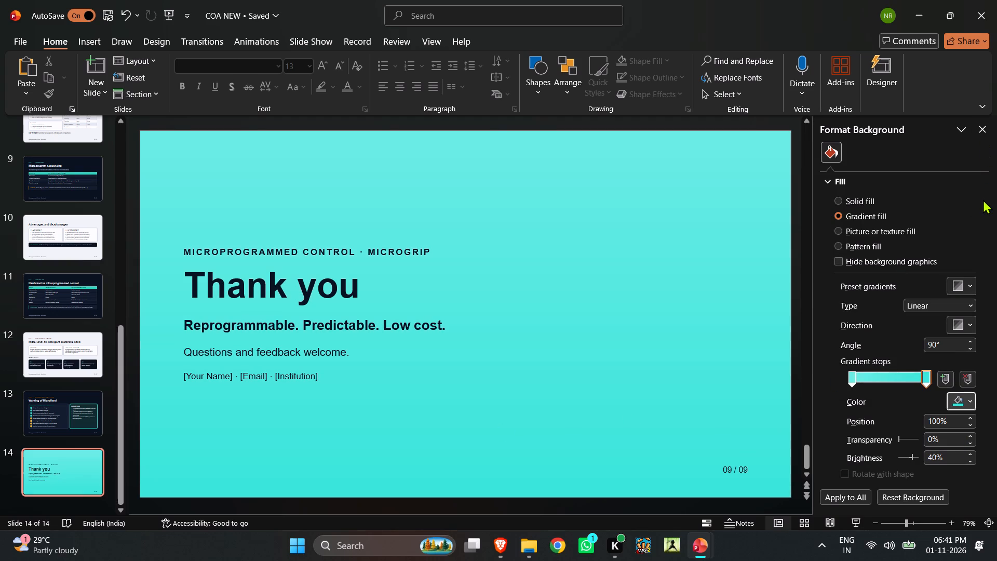
{"action": "left_click", "coordinate": [987, 122]}
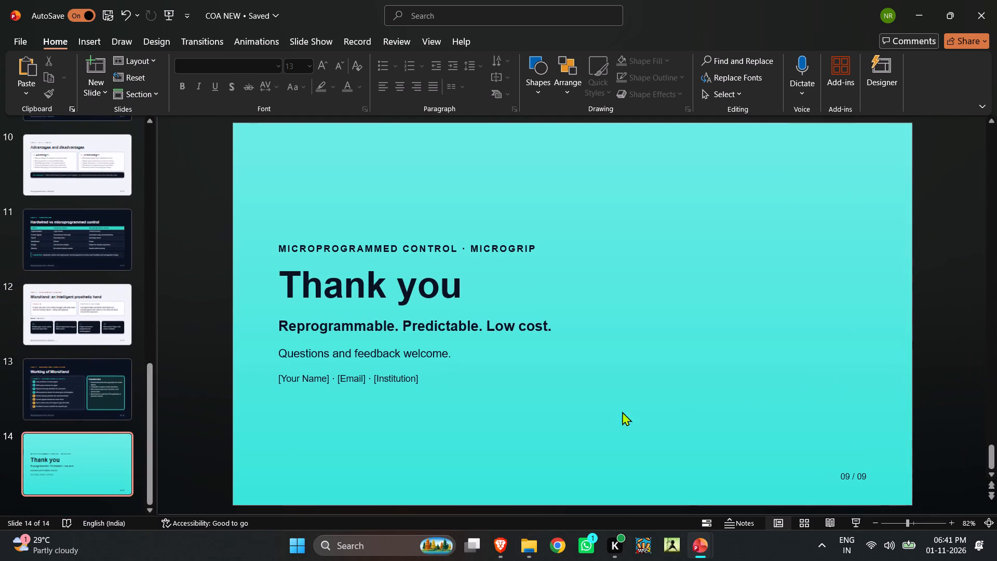
Remove GRIP from MICROGRIP in the heading line above Thank you on slide 14.
{"action": "scroll", "coordinate": [66, 445], "scroll_direction": "down", "scroll_amount": 2}
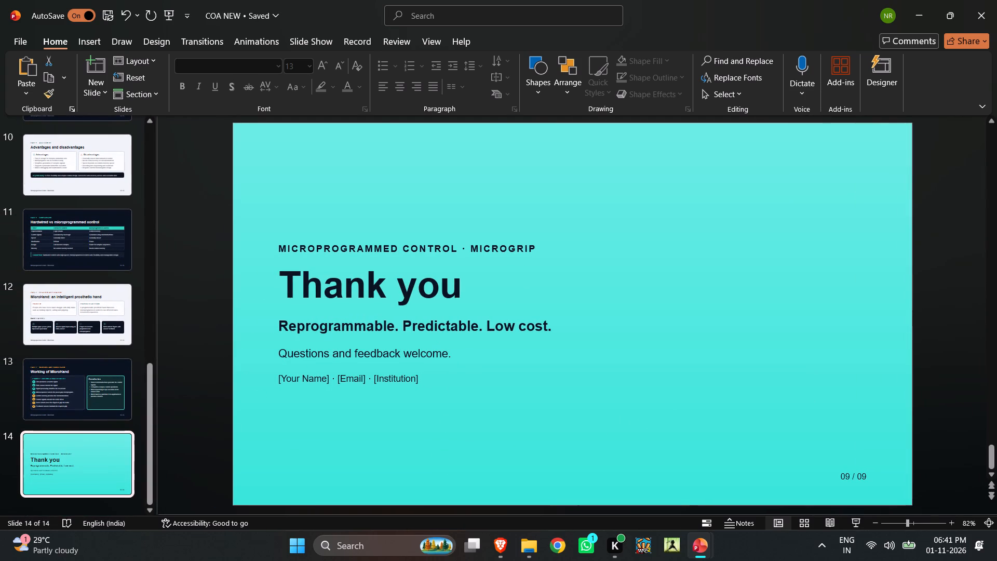
{"action": "left_click_drag", "start_coordinate": [510, 247], "coordinate": [537, 246]}
{"action": "key", "text": "BackSpace"}
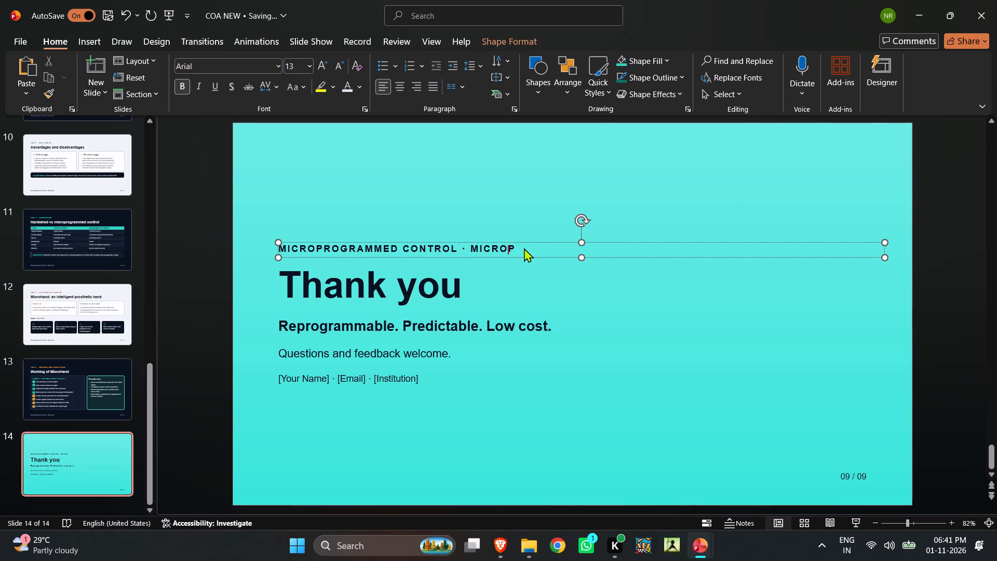
{"action": "left_click", "coordinate": [512, 248]}
{"action": "key", "text": "BackSpace"}
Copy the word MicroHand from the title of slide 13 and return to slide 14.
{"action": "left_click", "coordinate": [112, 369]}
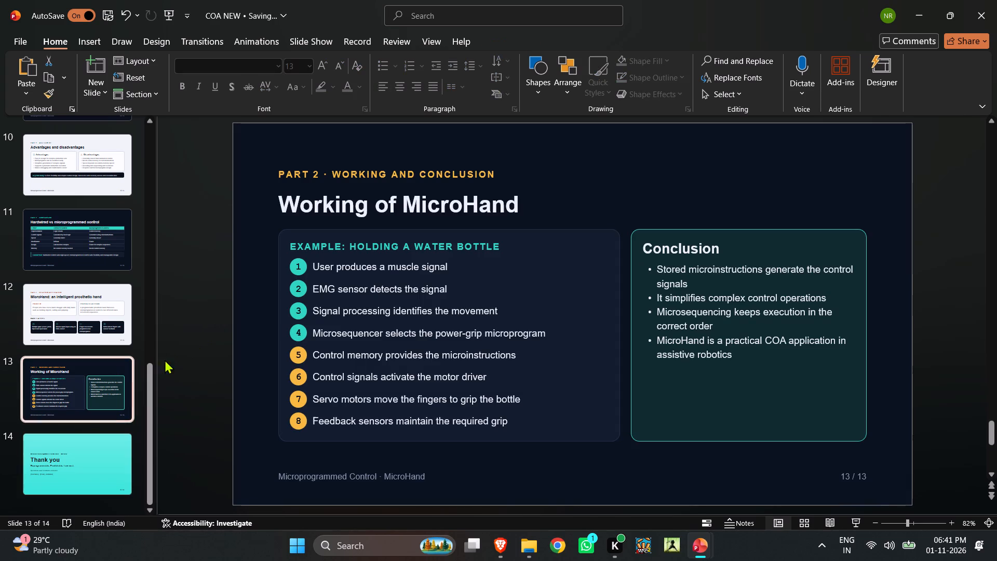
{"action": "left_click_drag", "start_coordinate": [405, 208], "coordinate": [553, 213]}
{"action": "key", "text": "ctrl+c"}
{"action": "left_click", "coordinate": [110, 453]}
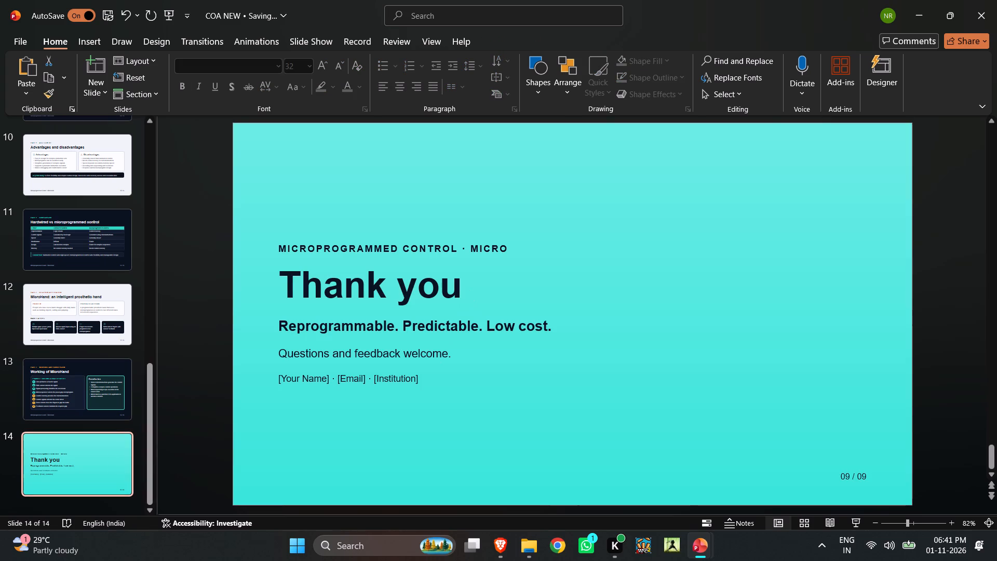
Delete the word MICRO after the dot in the heading line above Thank you.
{"action": "double_click", "coordinate": [483, 248]}
{"action": "key", "text": "BackSpace"}
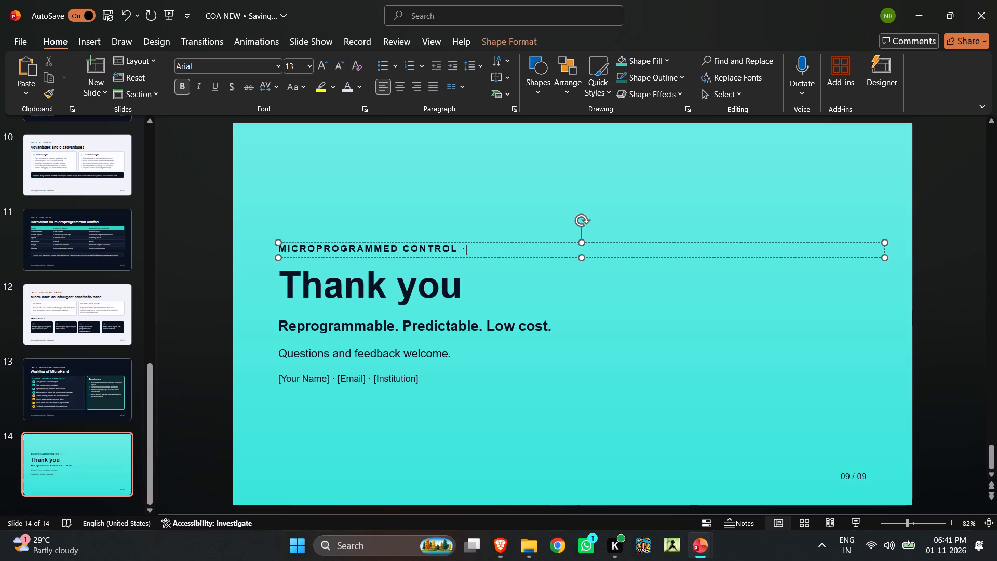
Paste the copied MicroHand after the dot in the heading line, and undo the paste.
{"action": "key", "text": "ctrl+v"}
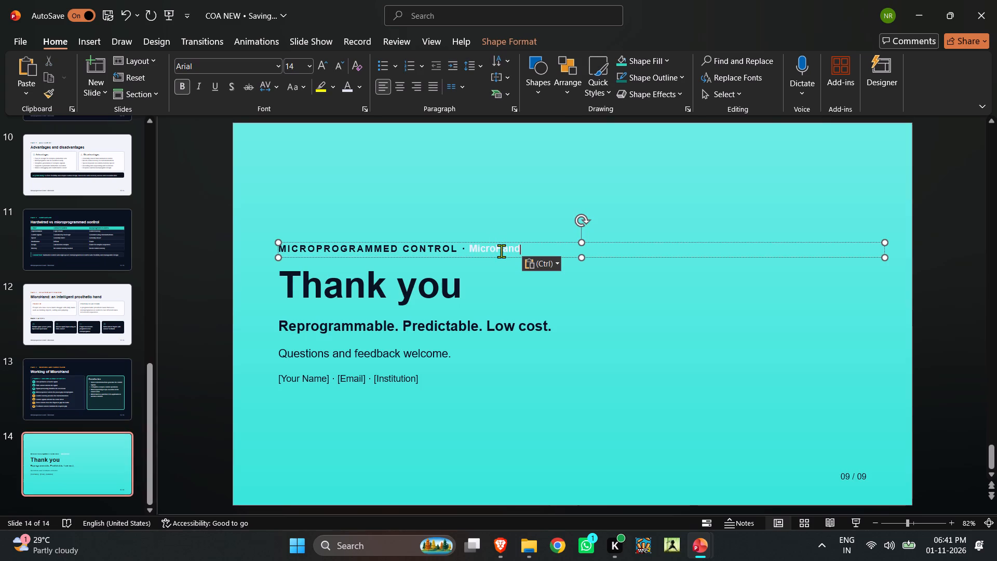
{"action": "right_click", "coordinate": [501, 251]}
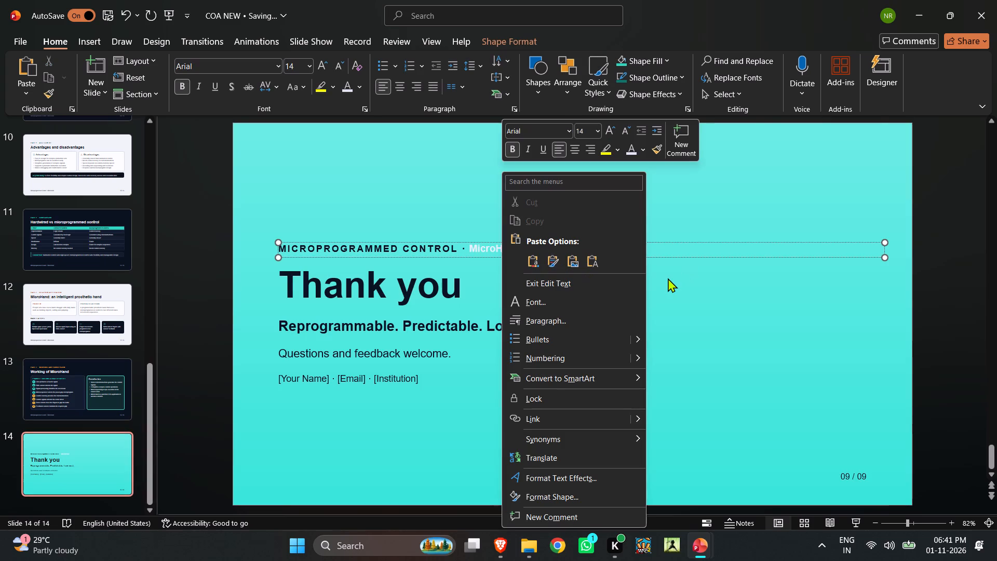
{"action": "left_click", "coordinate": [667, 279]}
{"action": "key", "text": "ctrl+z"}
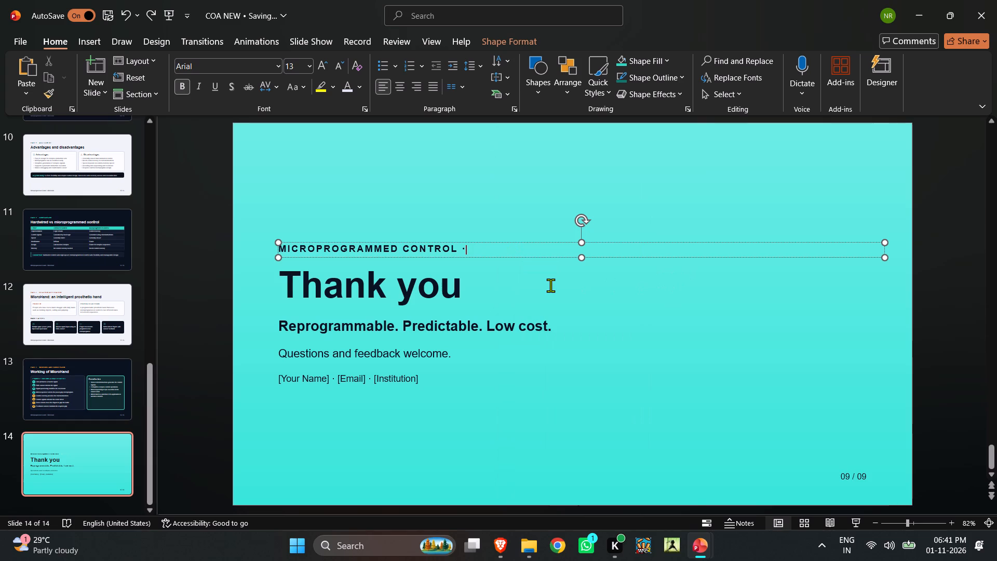
Enter MICROHAND after the dot in the heading line above Thank you.
{"action": "type", "text": "MICRO"}
{"action": "type", "text": "HAND"}
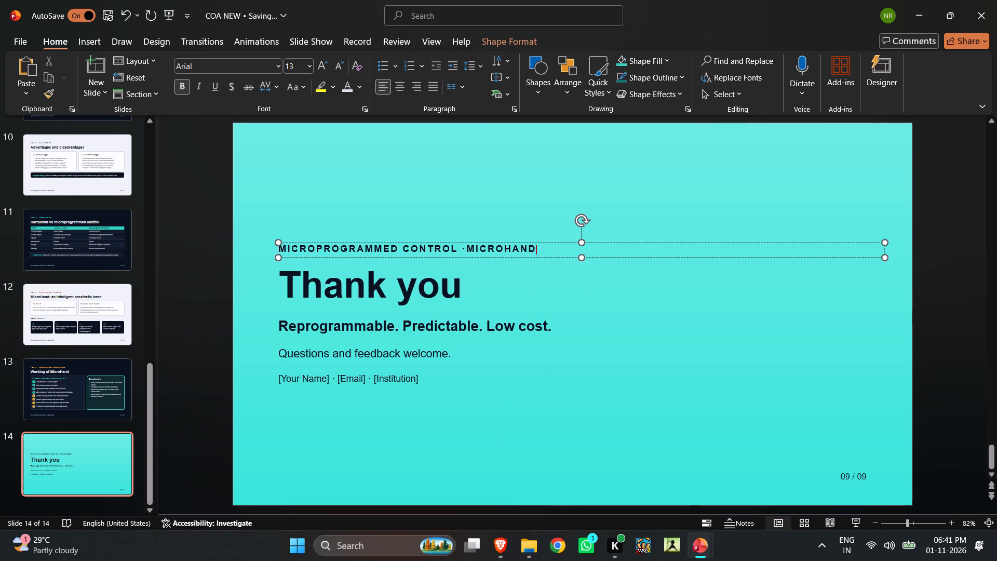
Delete the placeholder name, email and institution line and the "Questions and feedback welcome." line on the Thank you slide.
{"action": "left_click", "coordinate": [505, 377]}
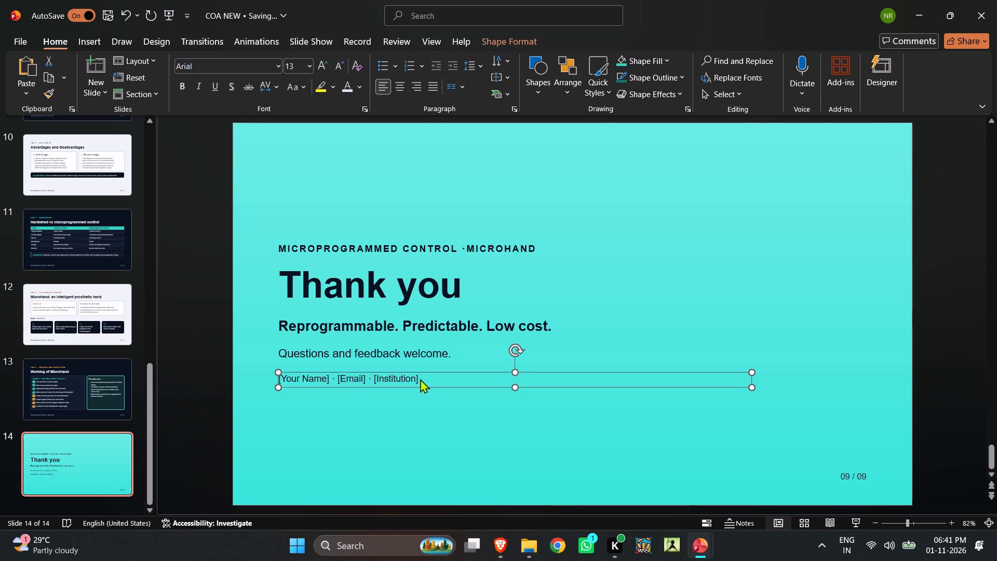
{"action": "left_click_drag", "start_coordinate": [415, 381], "coordinate": [281, 388]}
{"action": "key", "text": "BackSpace"}
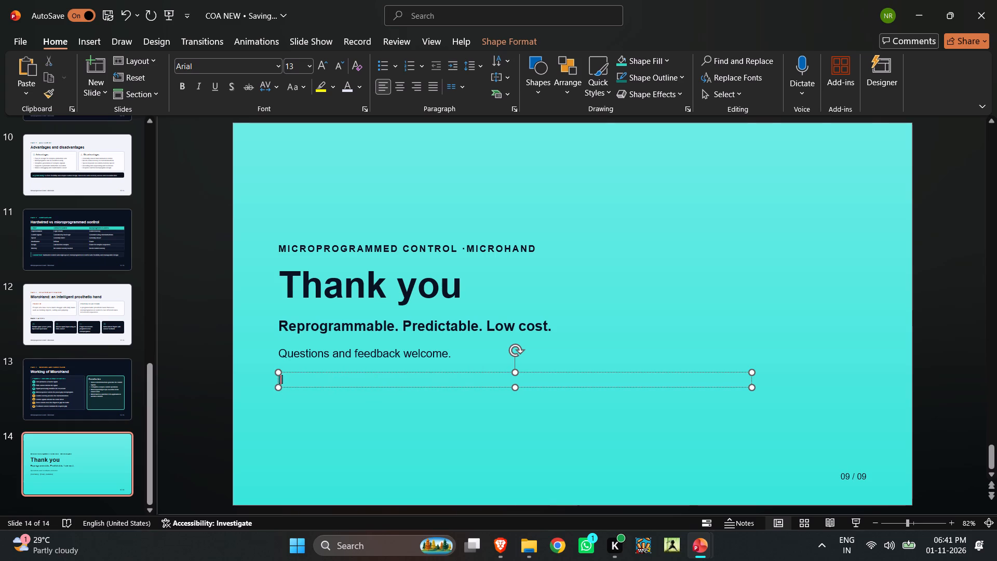
{"action": "key", "text": "BackSpace"}
{"action": "left_click", "coordinate": [760, 436]}
{"action": "left_click_drag", "start_coordinate": [451, 353], "coordinate": [249, 359]}
{"action": "key", "text": "BackSpace"}
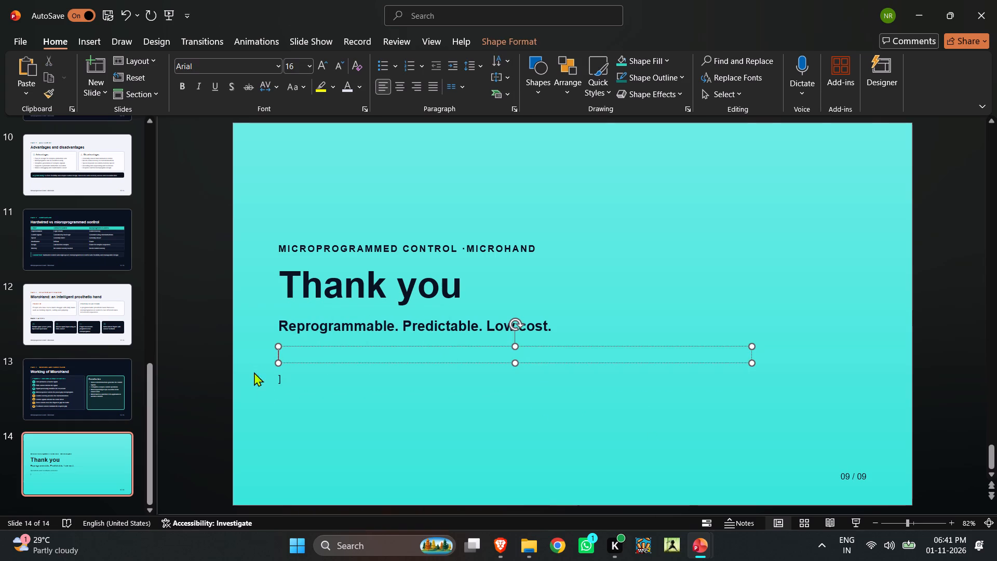
{"action": "left_click", "coordinate": [281, 386]}
{"action": "key", "text": "BackSpace"}
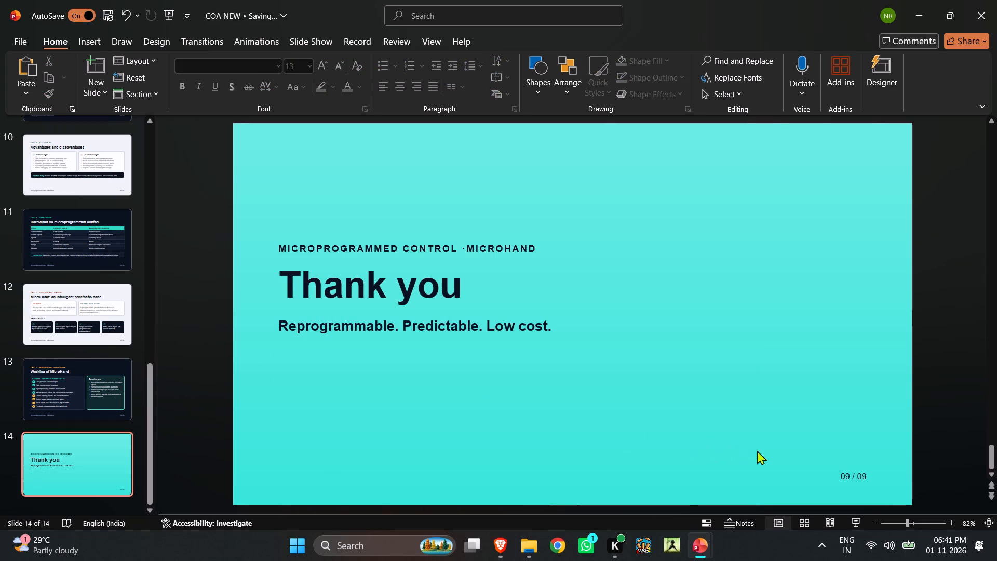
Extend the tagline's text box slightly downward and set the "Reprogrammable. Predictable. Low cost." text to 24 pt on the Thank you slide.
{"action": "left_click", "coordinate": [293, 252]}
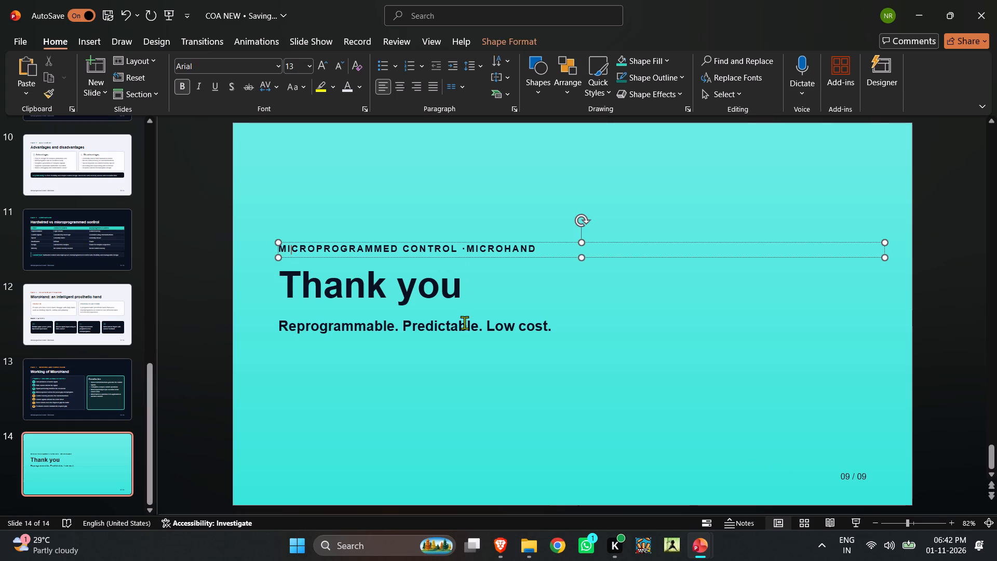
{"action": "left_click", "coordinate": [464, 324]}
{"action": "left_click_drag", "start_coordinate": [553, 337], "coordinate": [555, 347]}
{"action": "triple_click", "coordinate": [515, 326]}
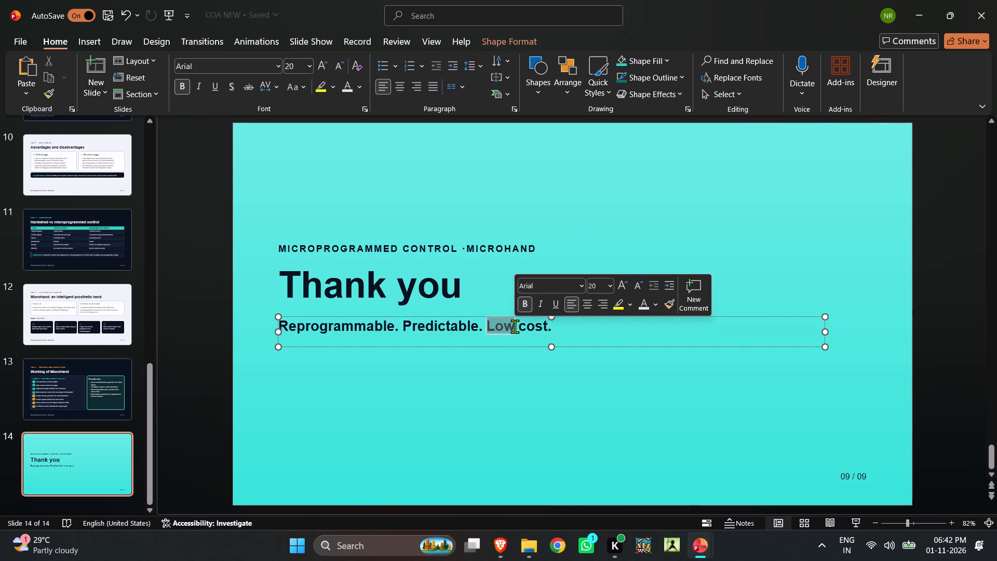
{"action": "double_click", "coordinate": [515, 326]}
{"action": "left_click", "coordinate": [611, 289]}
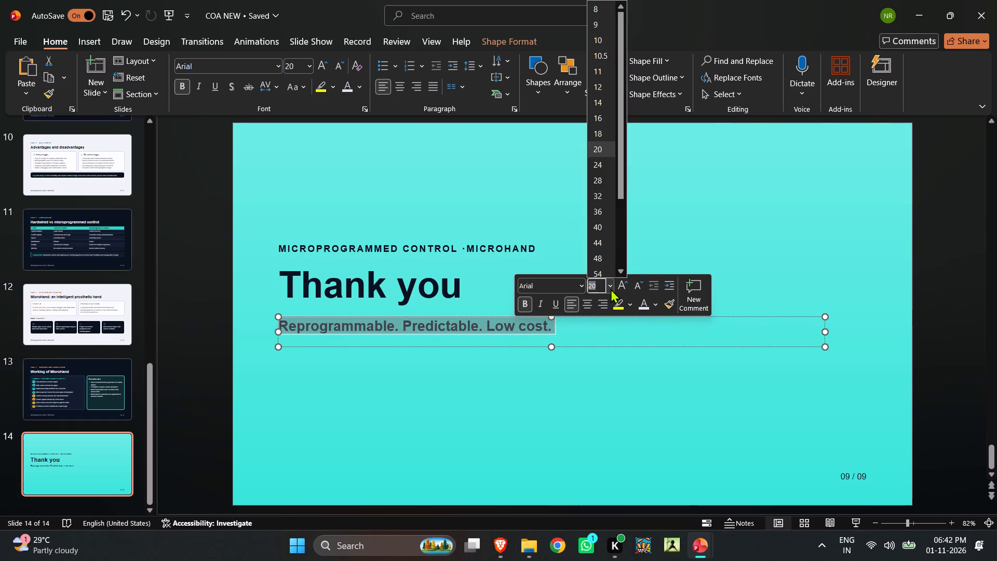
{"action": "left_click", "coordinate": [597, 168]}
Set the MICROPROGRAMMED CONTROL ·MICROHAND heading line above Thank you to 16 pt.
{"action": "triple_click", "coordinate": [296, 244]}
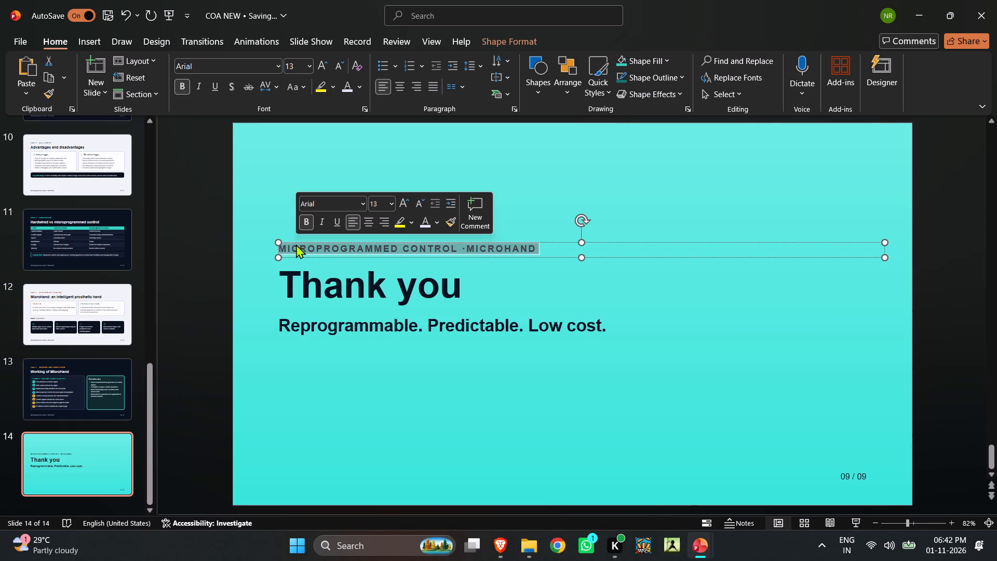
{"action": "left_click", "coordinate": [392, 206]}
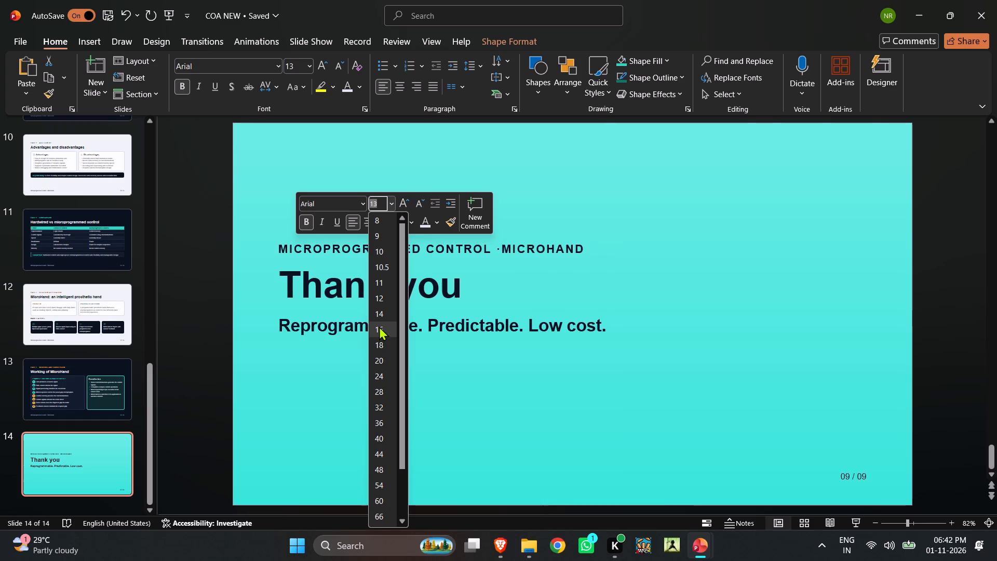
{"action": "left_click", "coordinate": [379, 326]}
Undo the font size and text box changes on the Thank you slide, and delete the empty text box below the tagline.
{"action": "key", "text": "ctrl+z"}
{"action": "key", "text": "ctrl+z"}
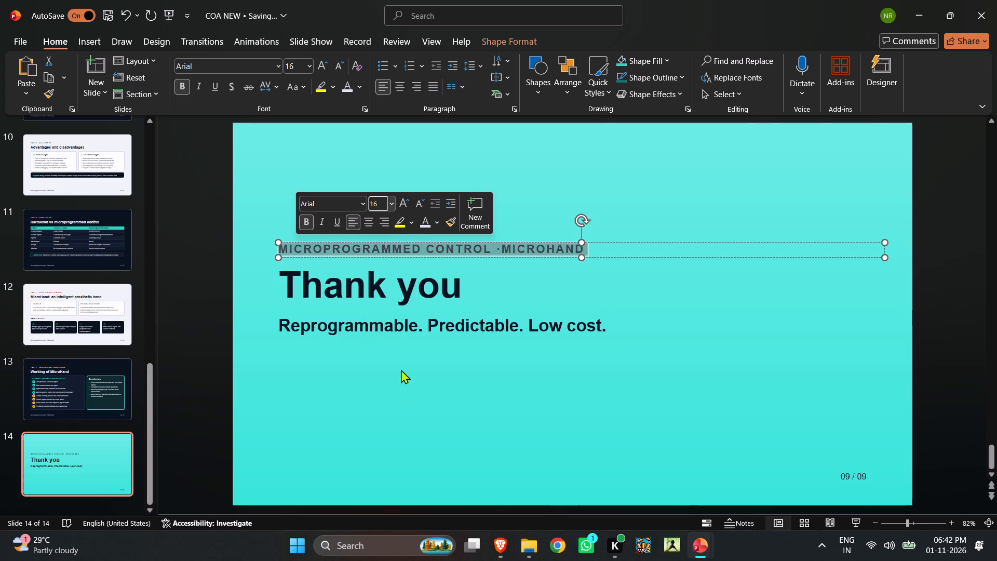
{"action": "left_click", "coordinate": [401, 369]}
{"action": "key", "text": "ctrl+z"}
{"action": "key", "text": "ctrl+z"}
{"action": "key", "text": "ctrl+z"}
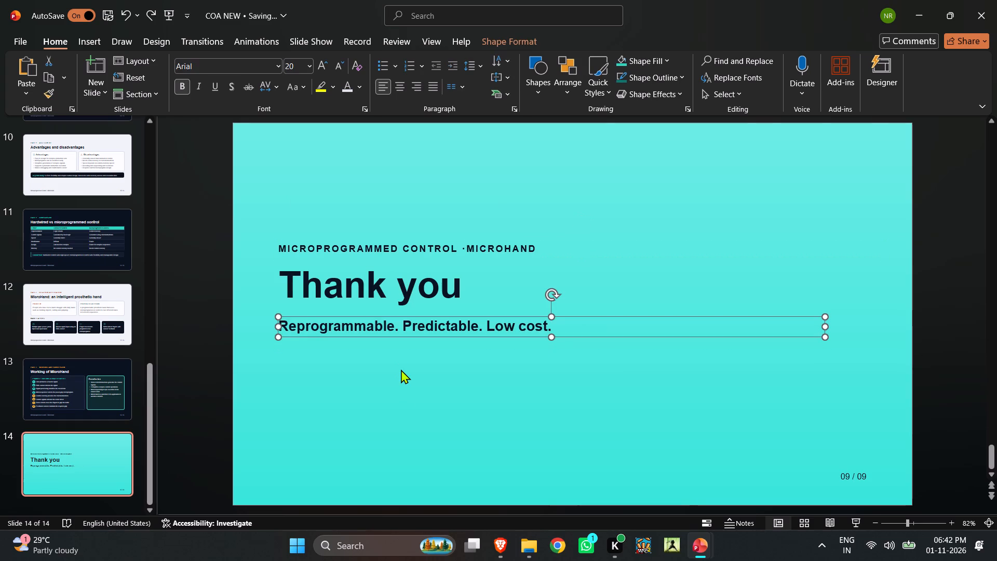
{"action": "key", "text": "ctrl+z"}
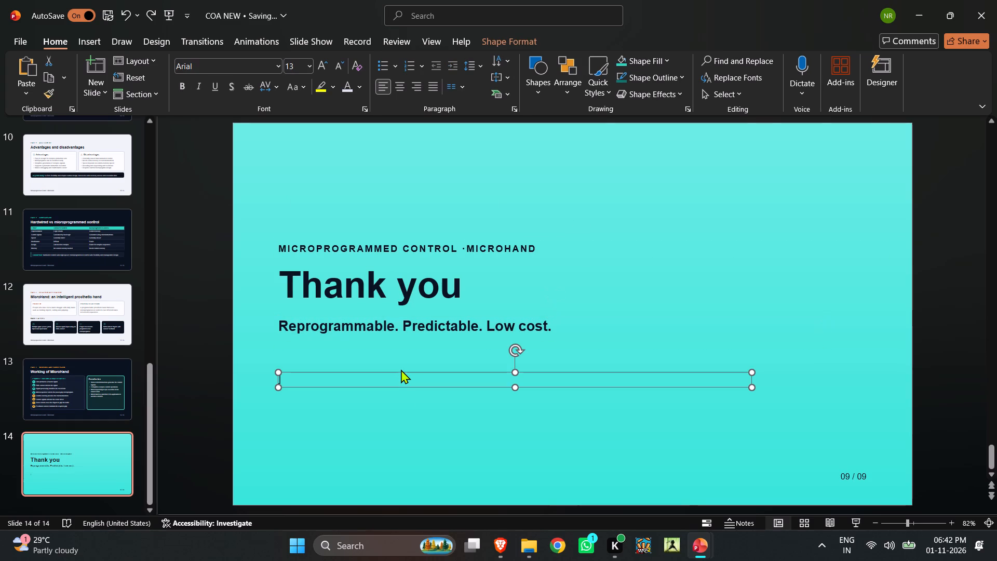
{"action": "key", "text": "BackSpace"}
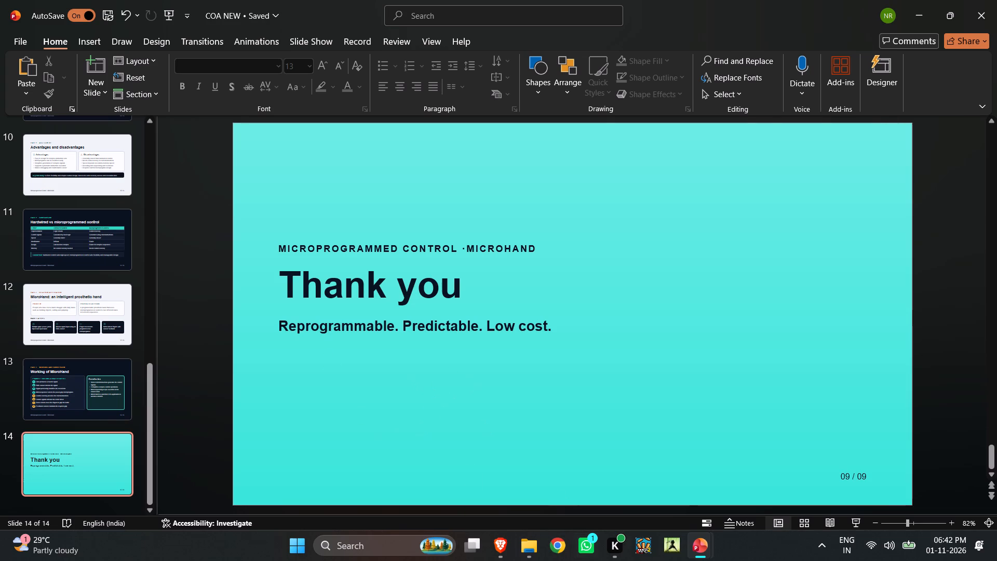
Move the tagline and the Thank you title slightly down to space out the text lines on the closing slide.
{"action": "left_click", "coordinate": [343, 329]}
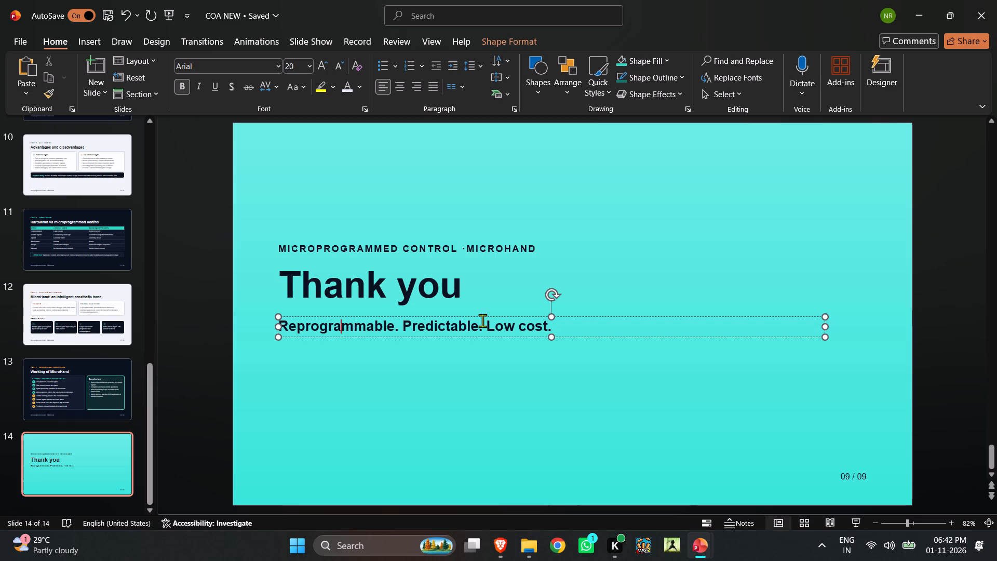
{"action": "left_click_drag", "start_coordinate": [487, 317], "coordinate": [490, 330]}
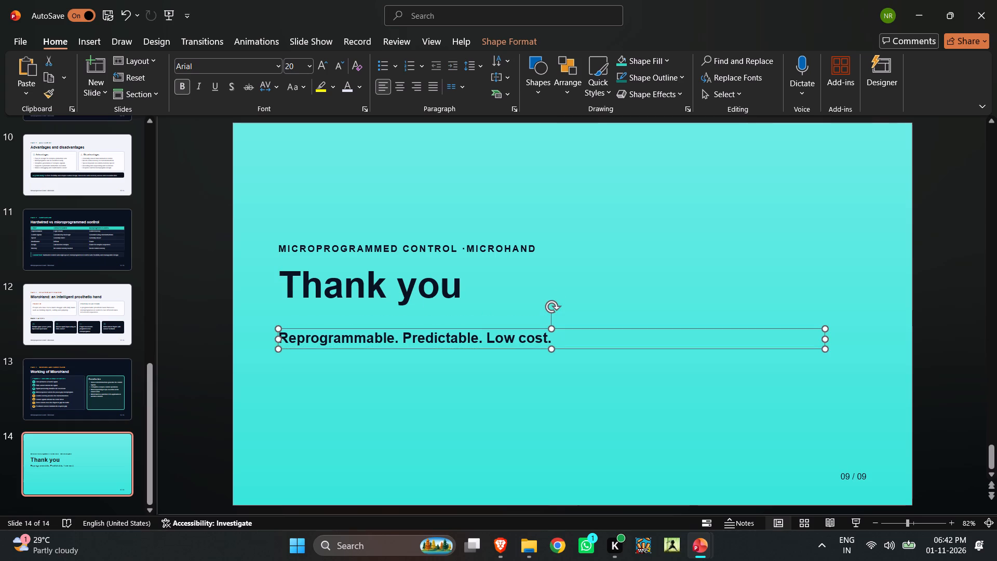
{"action": "left_click", "coordinate": [422, 291]}
{"action": "left_click_drag", "start_coordinate": [515, 267], "coordinate": [516, 273]}
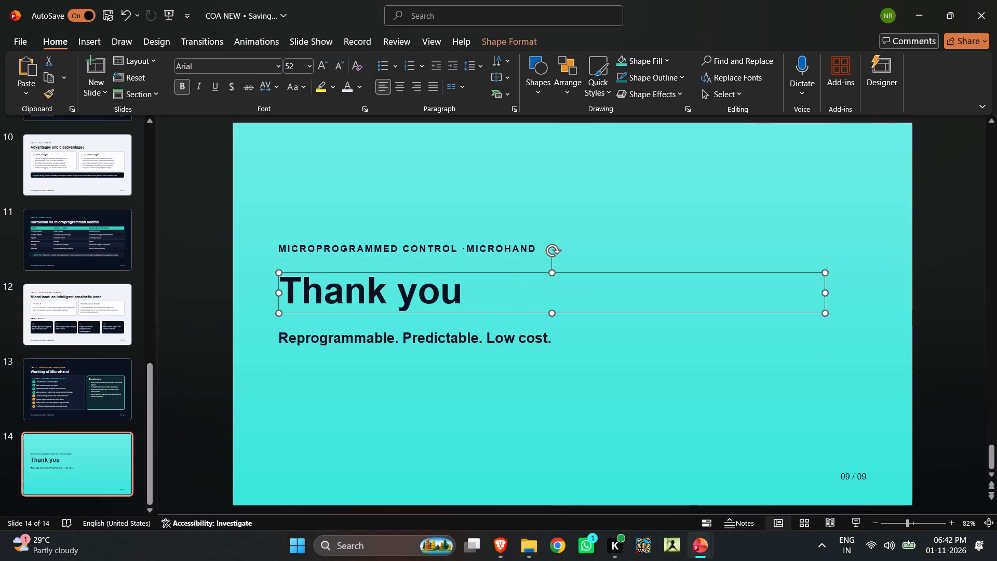
{"action": "left_click", "coordinate": [314, 218]}
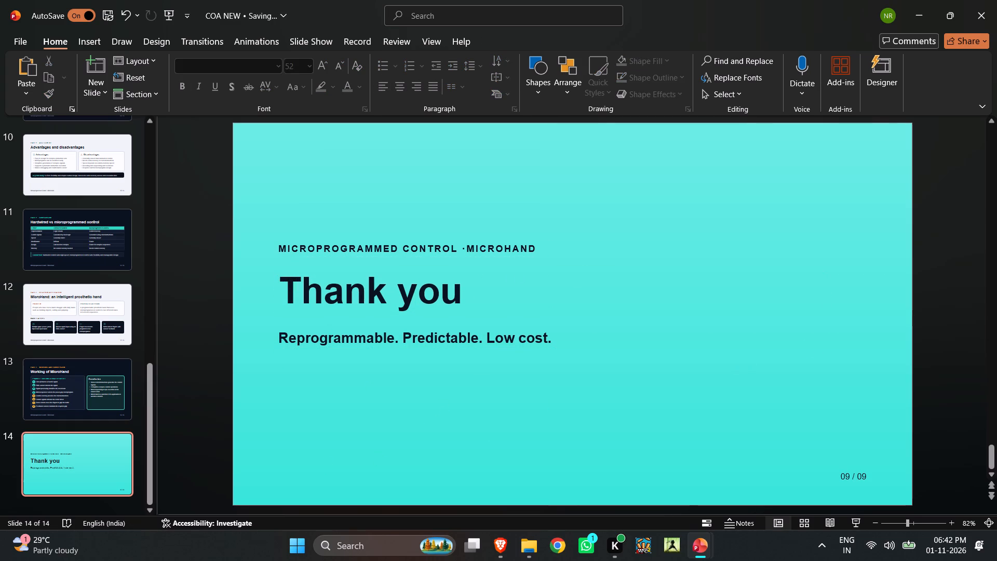
Review the title slide and the Introduction to microprogrammed control slide.
{"action": "scroll", "coordinate": [55, 393], "scroll_direction": "up", "scroll_amount": 13}
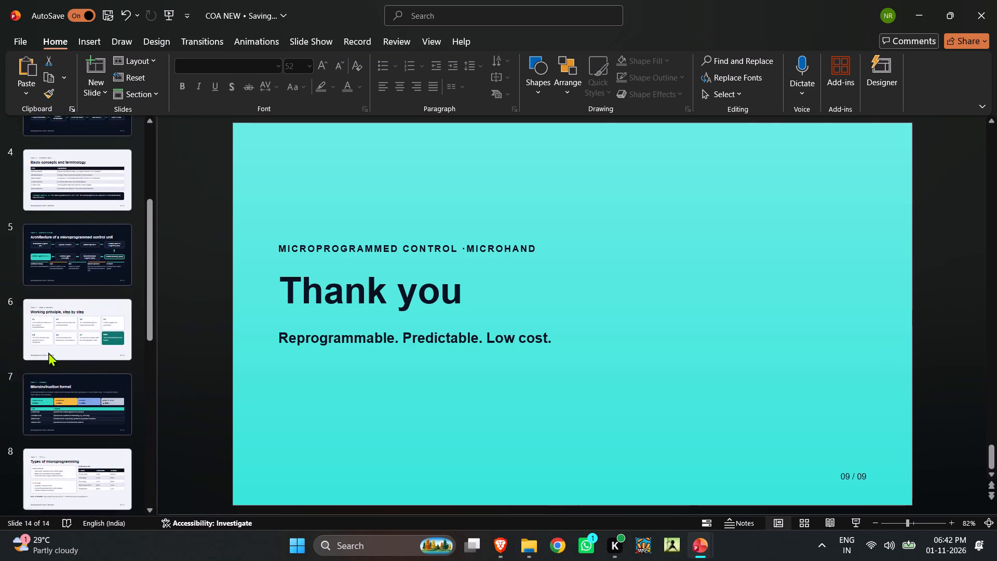
{"action": "scroll", "coordinate": [48, 352], "scroll_direction": "up", "scroll_amount": 13}
{"action": "left_click", "coordinate": [60, 162]}
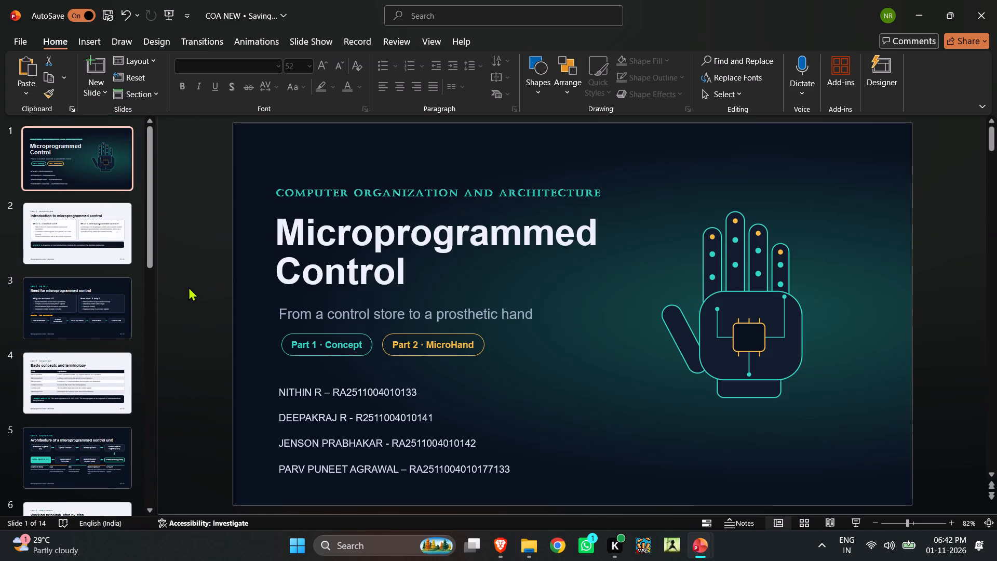
{"action": "left_click", "coordinate": [90, 230]}
{"action": "left_click", "coordinate": [79, 157]}
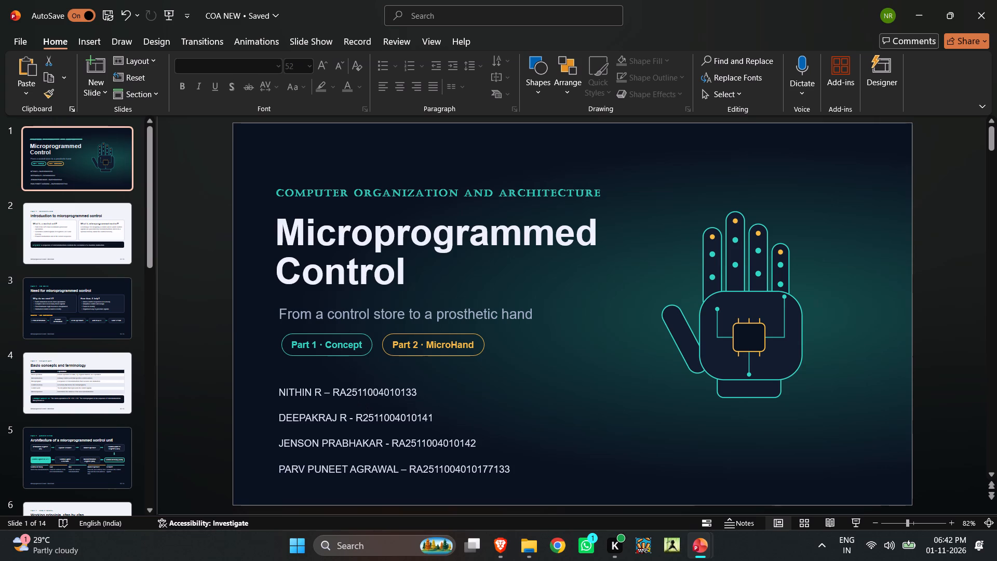
{"action": "left_click", "coordinate": [31, 232]}
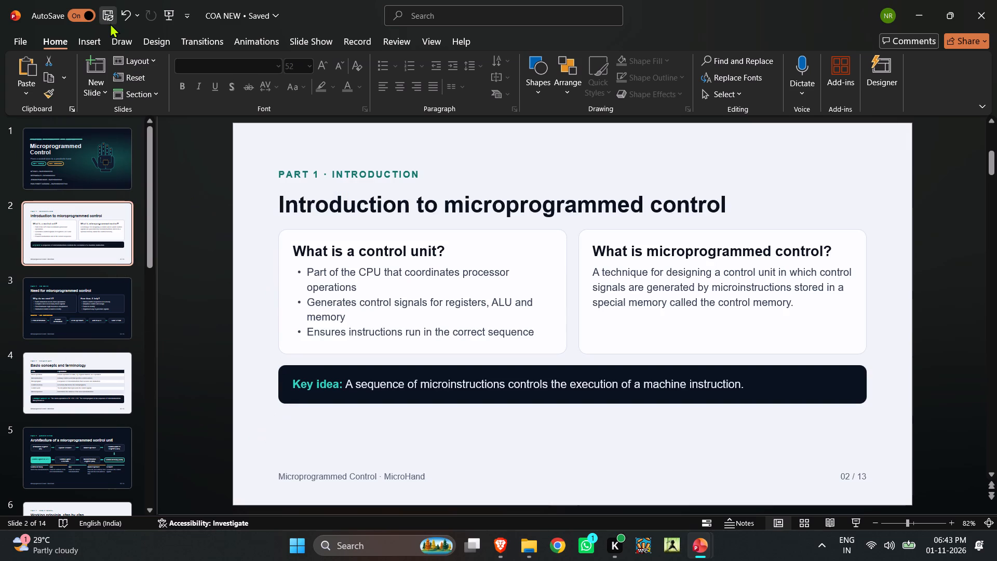
Save and close the COA NEW presentation, and close the Microprogrammed Control & MicroGrip source presentation.
{"action": "left_click", "coordinate": [108, 21]}
{"action": "left_click", "coordinate": [975, 7]}
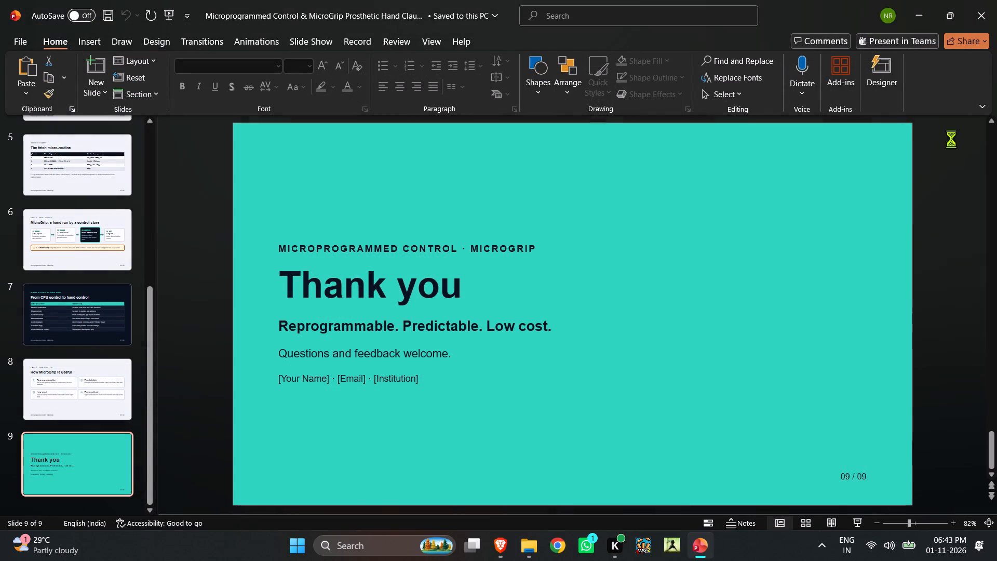
{"action": "left_click", "coordinate": [994, 11]}
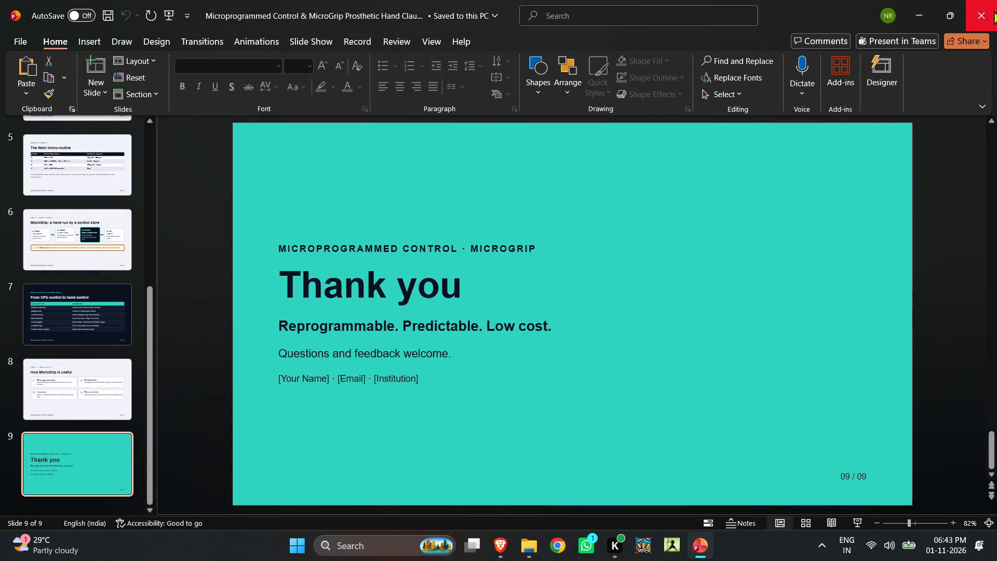